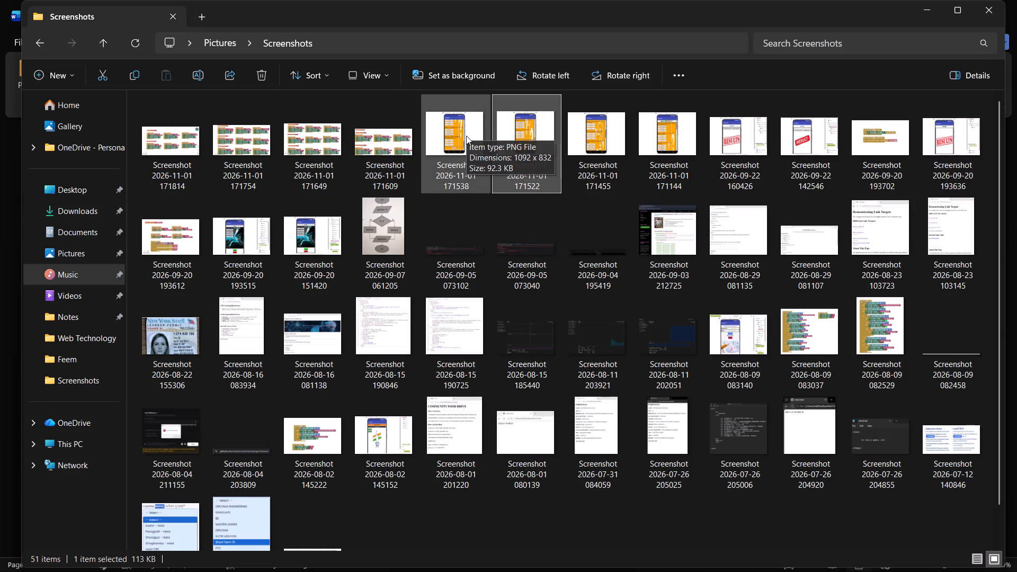
right_click(466, 136)
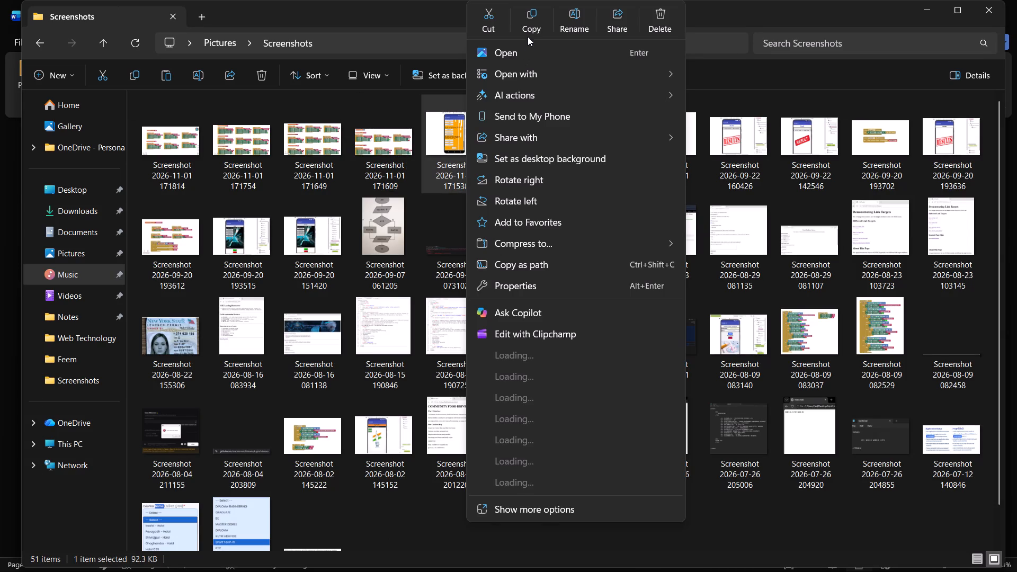
click(530, 26)
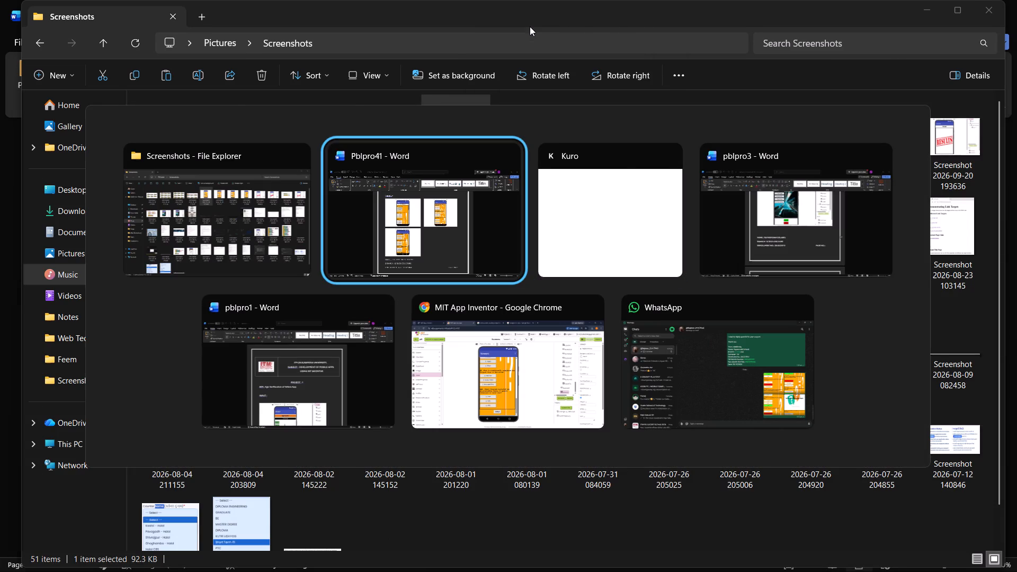
right_click(602, 399)
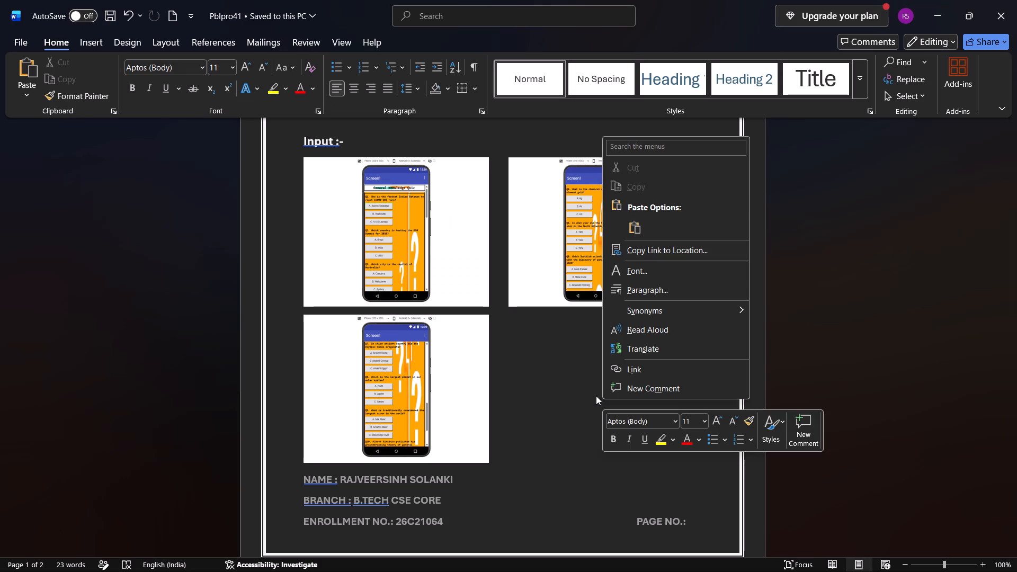
click(596, 396)
click(560, 421)
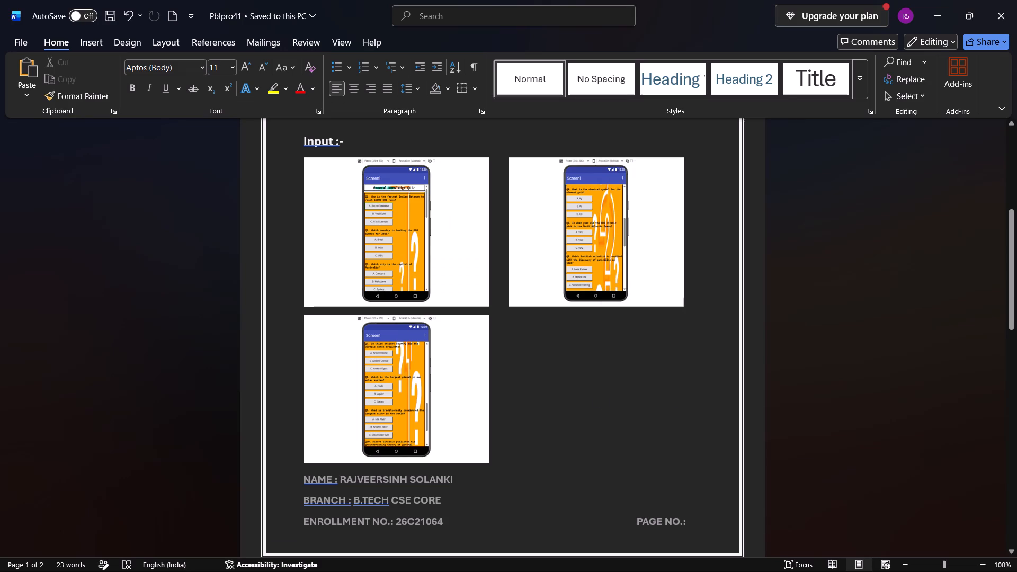
click(546, 448)
key(Right)
key(Right)
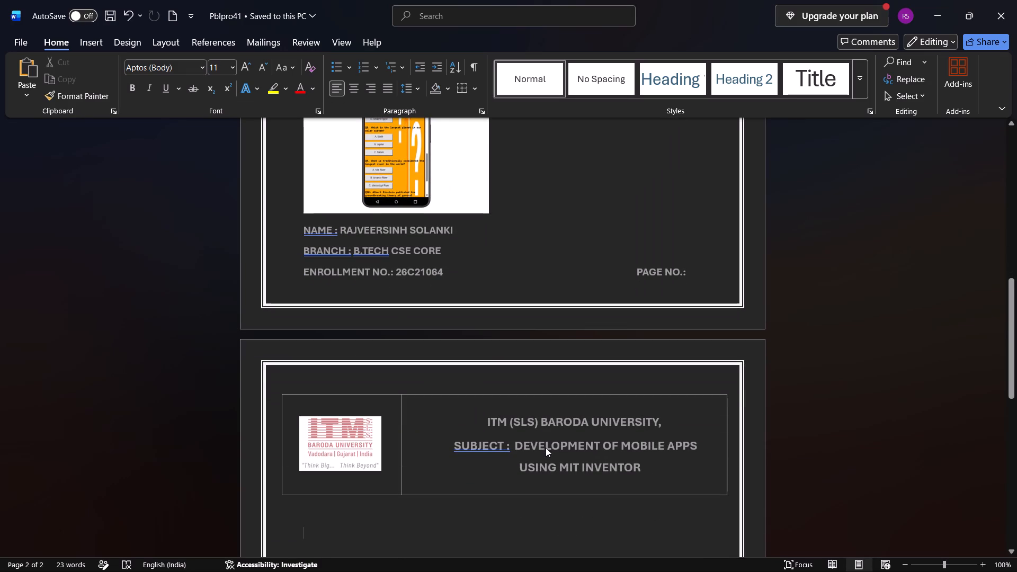
key(ctrl+v)
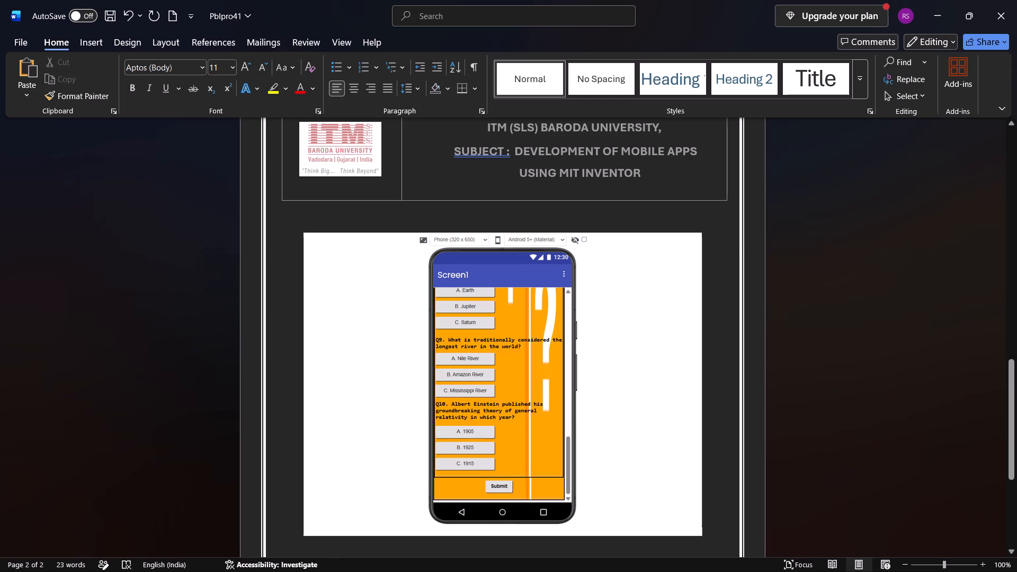
Shrink the pasted phone screenshot proportionally until it is slightly smaller than the three existing ones.
click(630, 491)
drag(703, 540, 549, 416)
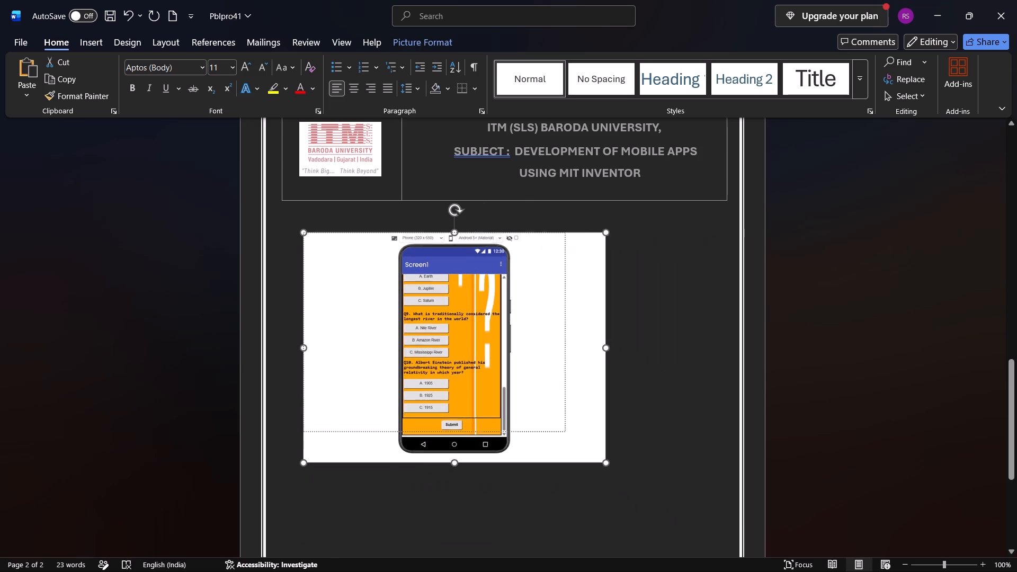
drag(549, 416, 443, 366)
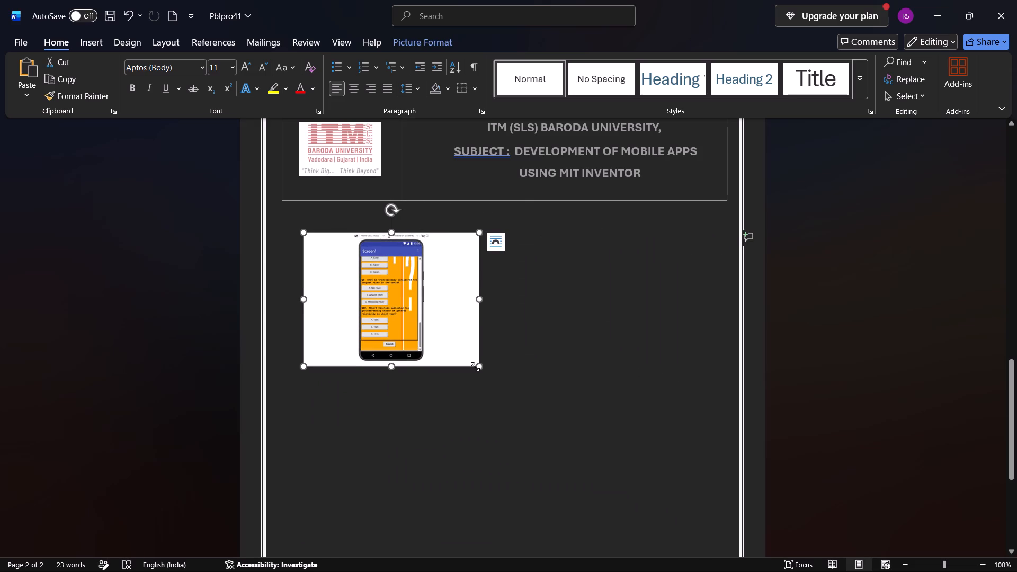
drag(475, 367, 461, 355)
Move the shrunken screenshot from page 2 to the empty spot beside the third screenshot on page 1.
drag(414, 312, 486, 200)
scroll(486, 200, up, 1)
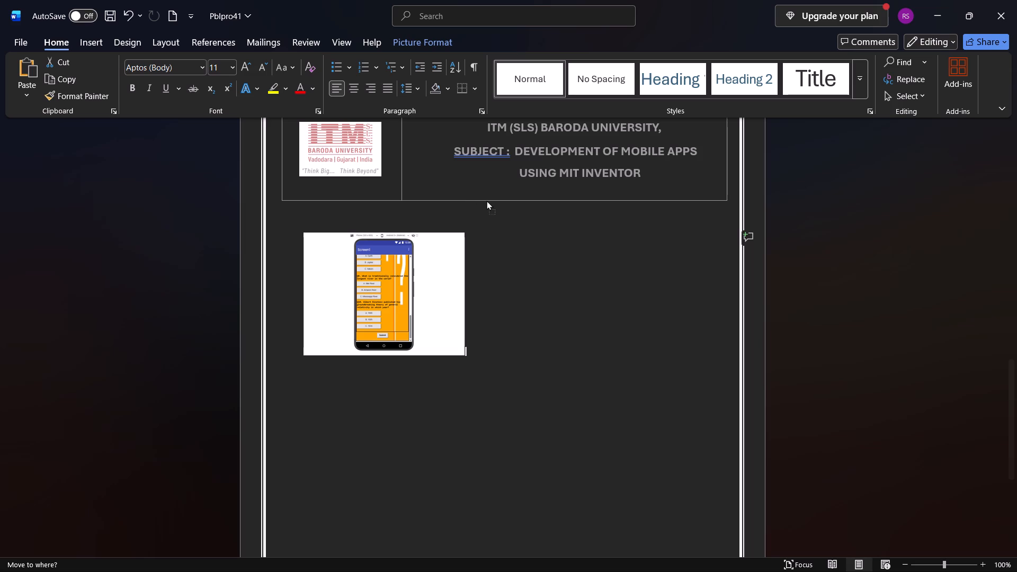
drag(486, 200, 433, 271)
scroll(486, 200, up, 1)
scroll(523, 284, up, 1)
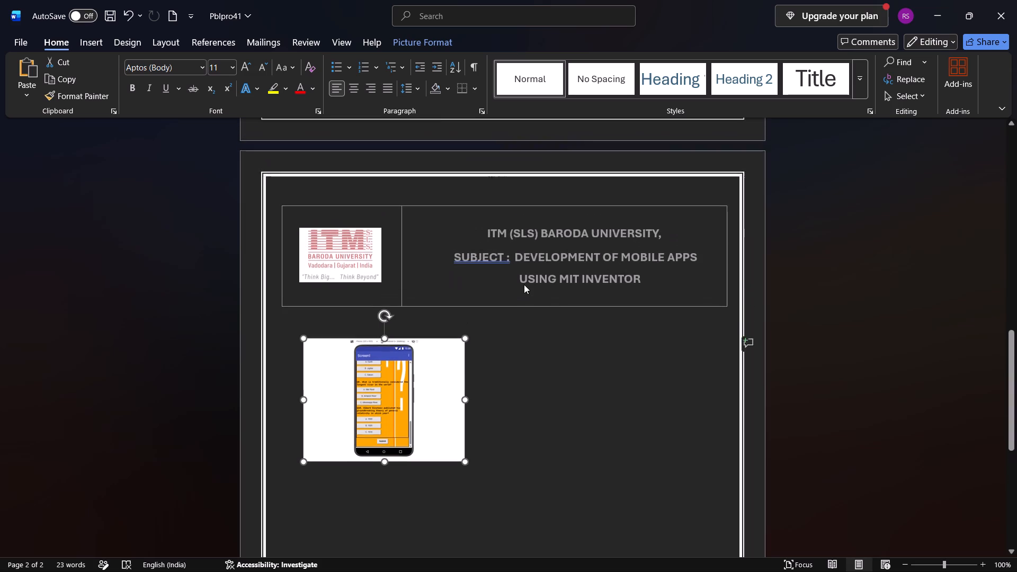
scroll(525, 288, up, 1)
drag(400, 499, 582, 149)
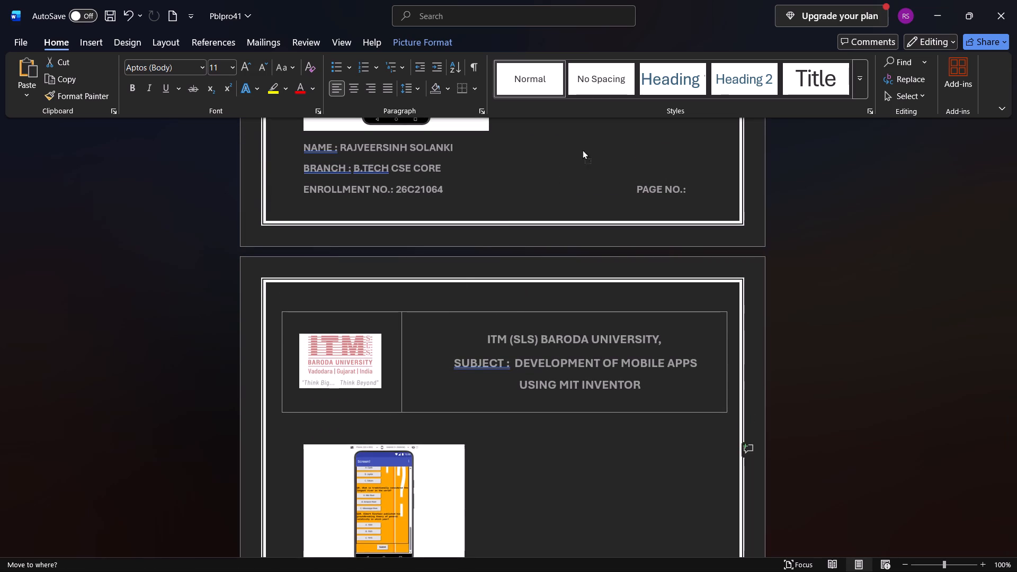
drag(582, 149, 608, 131)
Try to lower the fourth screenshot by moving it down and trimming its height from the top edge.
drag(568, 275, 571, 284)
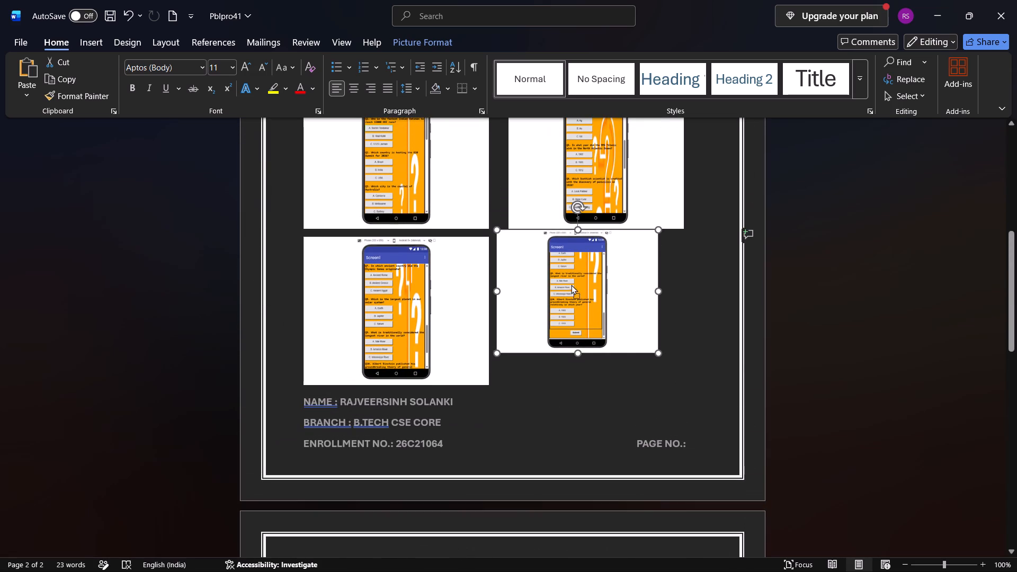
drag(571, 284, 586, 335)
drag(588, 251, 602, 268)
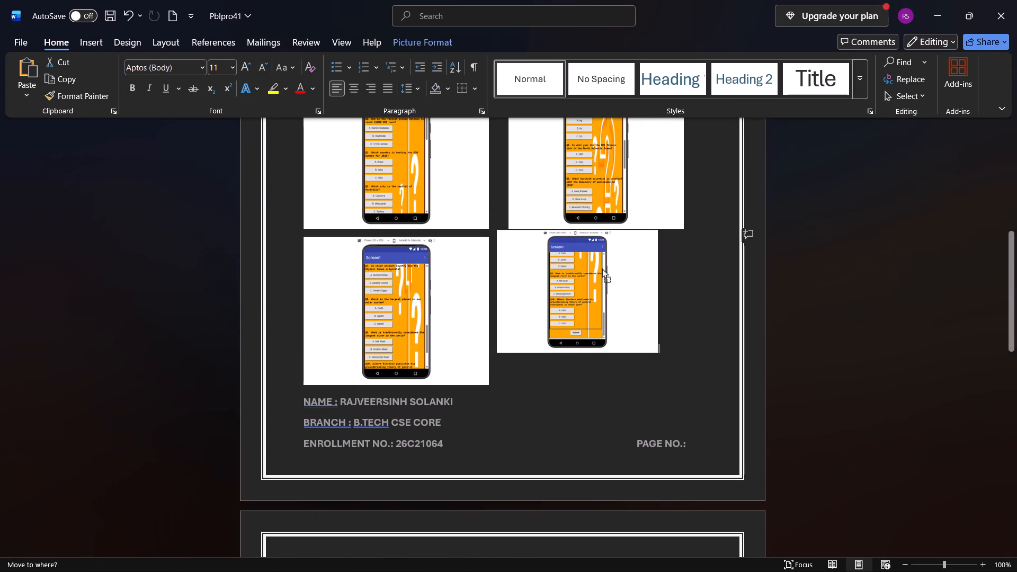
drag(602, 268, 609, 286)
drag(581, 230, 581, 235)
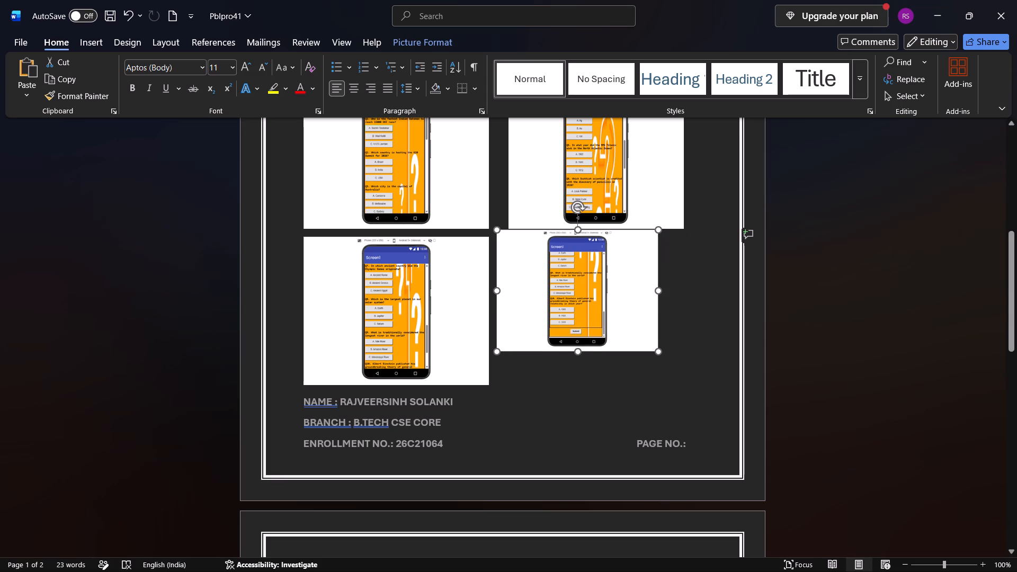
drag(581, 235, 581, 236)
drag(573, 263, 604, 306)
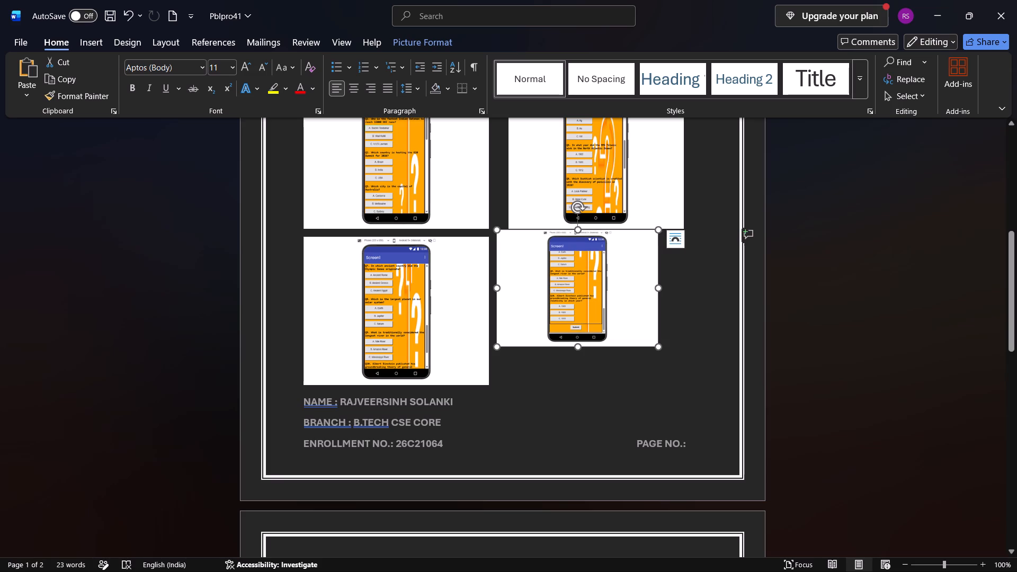
Insert a line break just before the fourth screenshot to level its top edge with the third screenshot.
click(697, 212)
click(493, 307)
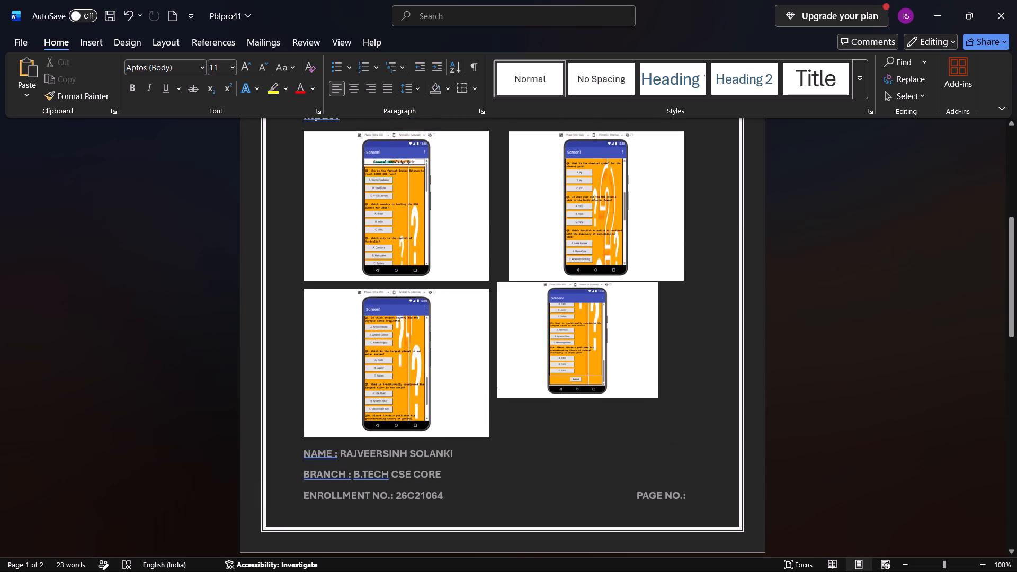
key(Return)
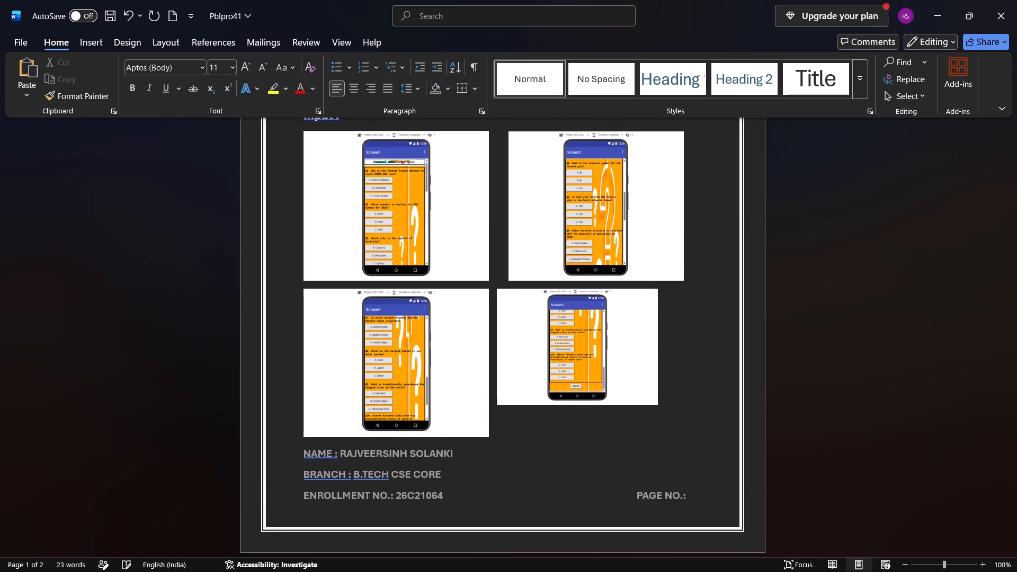
Stretch the fourth screenshot's bottom edge down to match the height of the third screenshot.
click(567, 346)
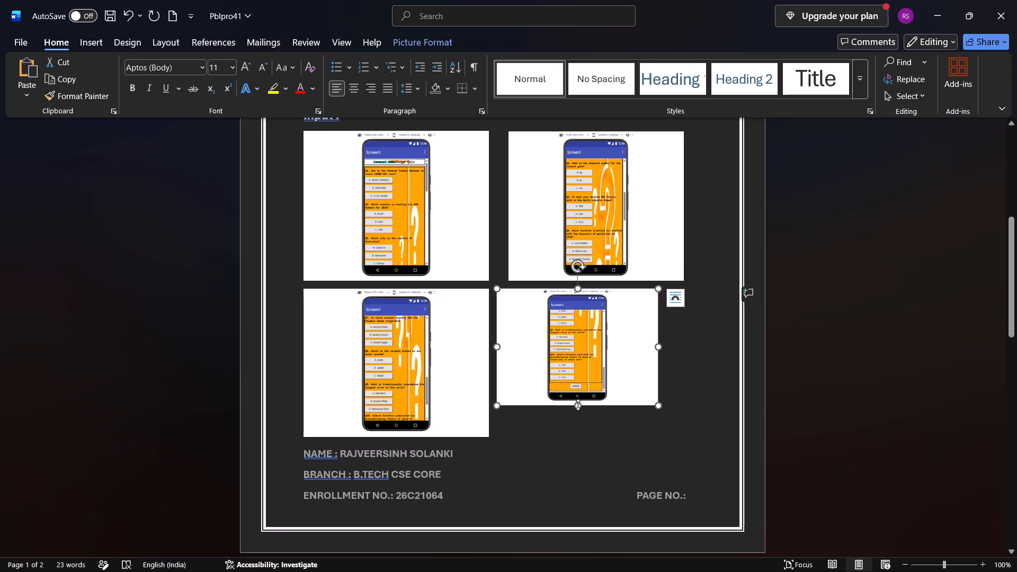
drag(578, 404, 580, 436)
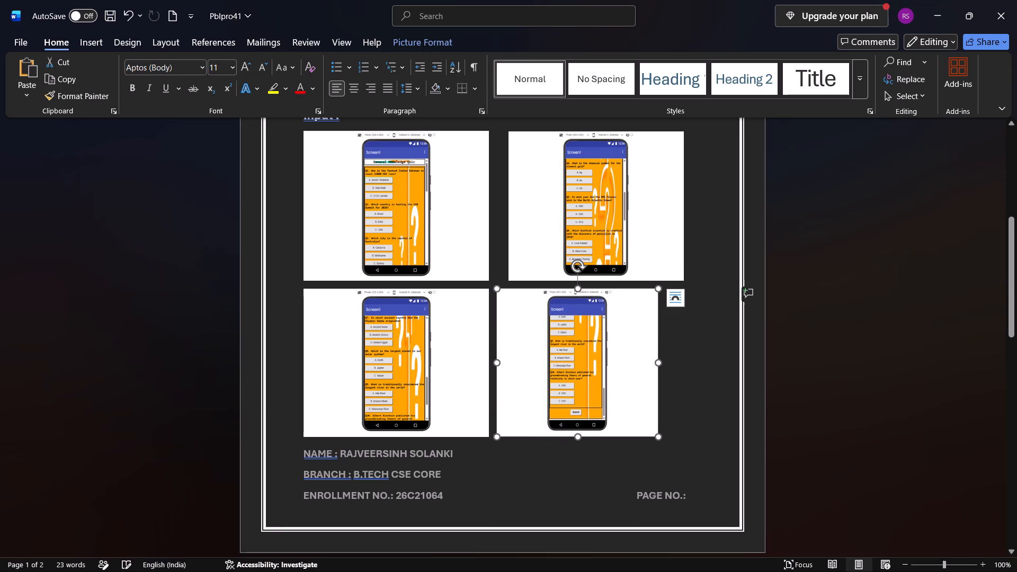
Insert six spaces before the fourth screenshot to align its left edge with the second screenshot above.
click(494, 408)
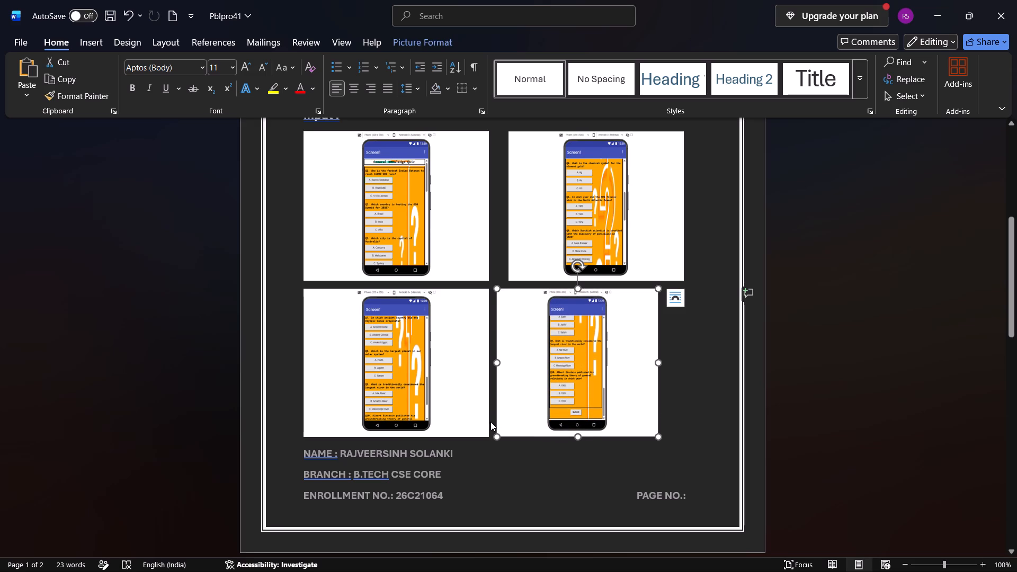
click(492, 421)
key(space)
key(space)
key(space)
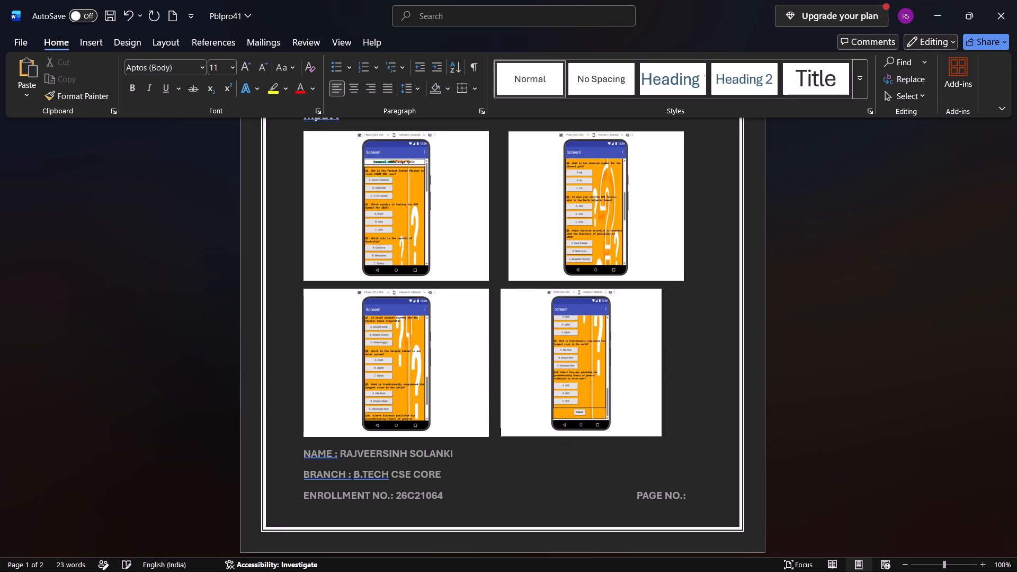
key(space)
key(space)
key(space)
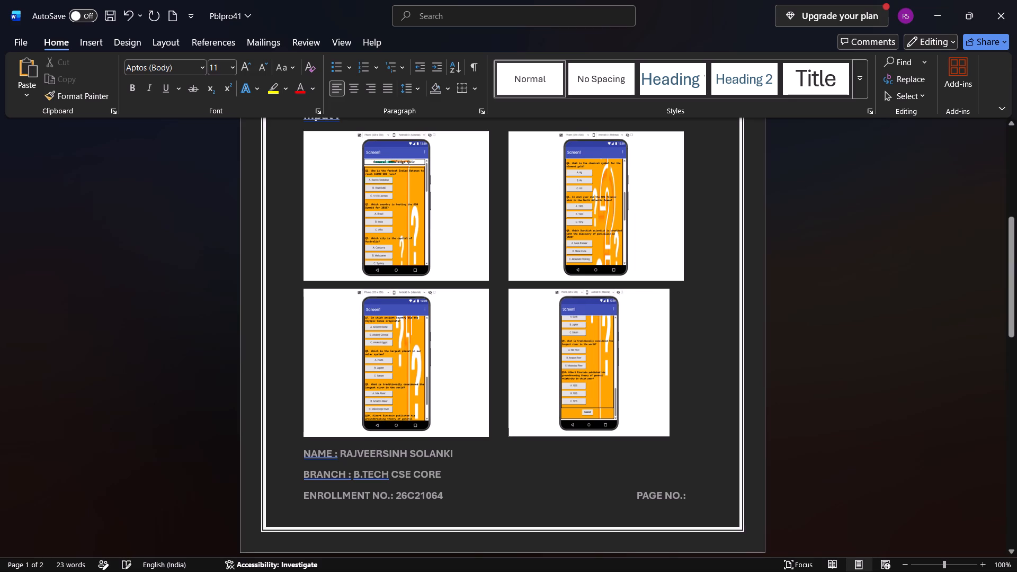
Widen the fourth screenshot to match the width of the second screenshot above it.
click(627, 409)
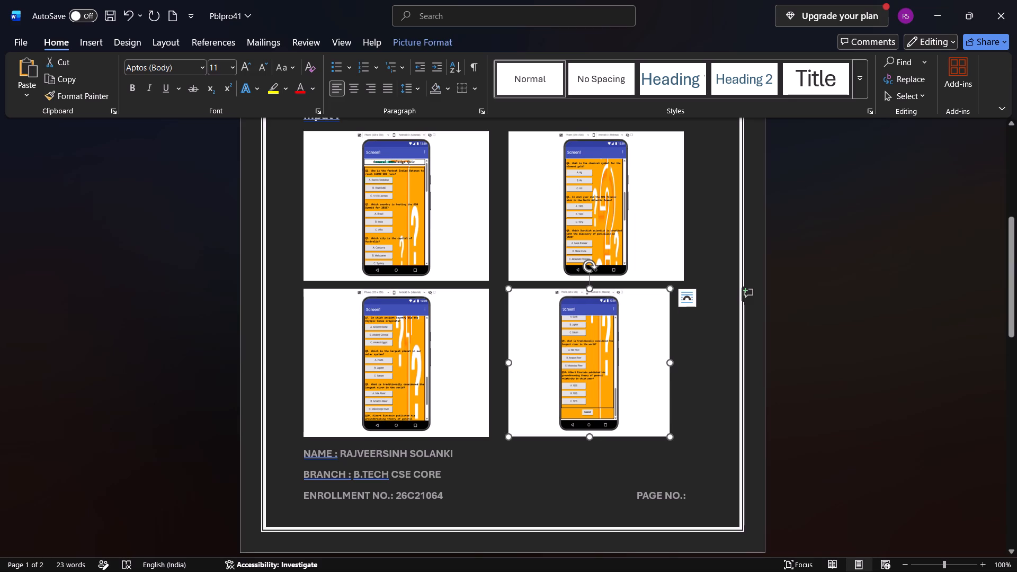
drag(672, 365, 682, 364)
click(683, 364)
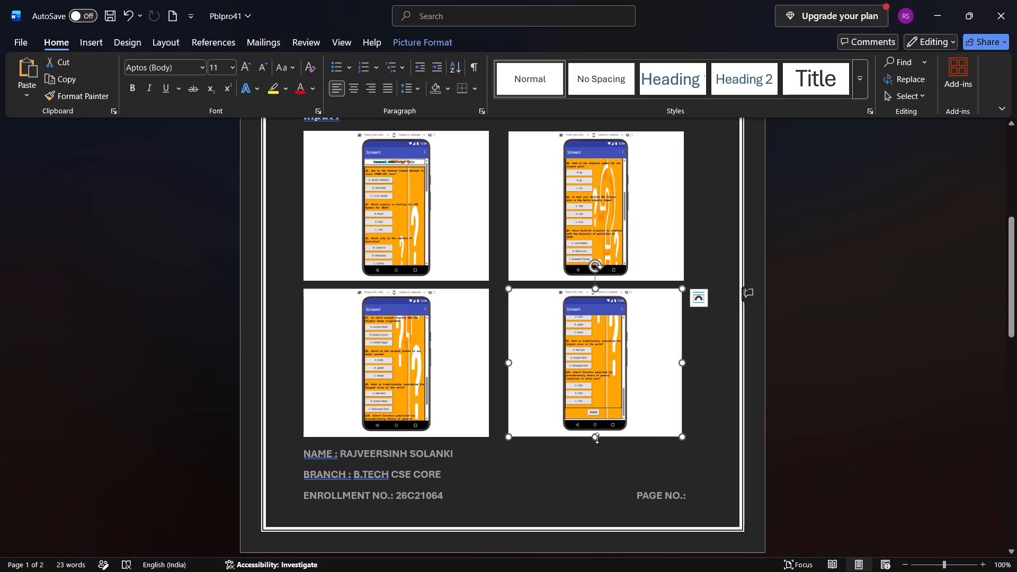
click(566, 470)
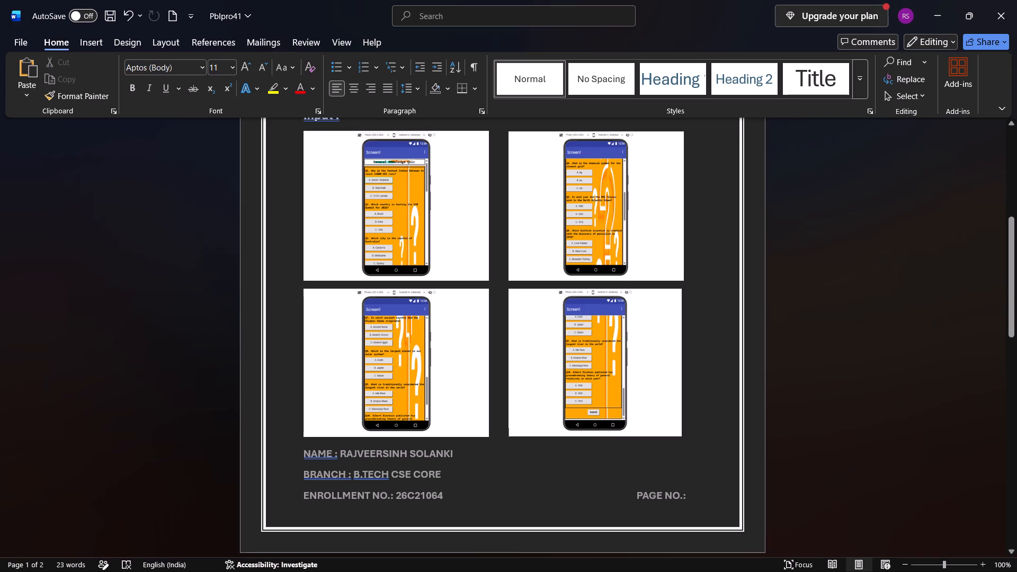
Review the finished screenshot grid and blank page 2 of Pblpro41, and compare with the Blocks of Screen 1 page in pblpro3.
scroll(525, 368, down, 3)
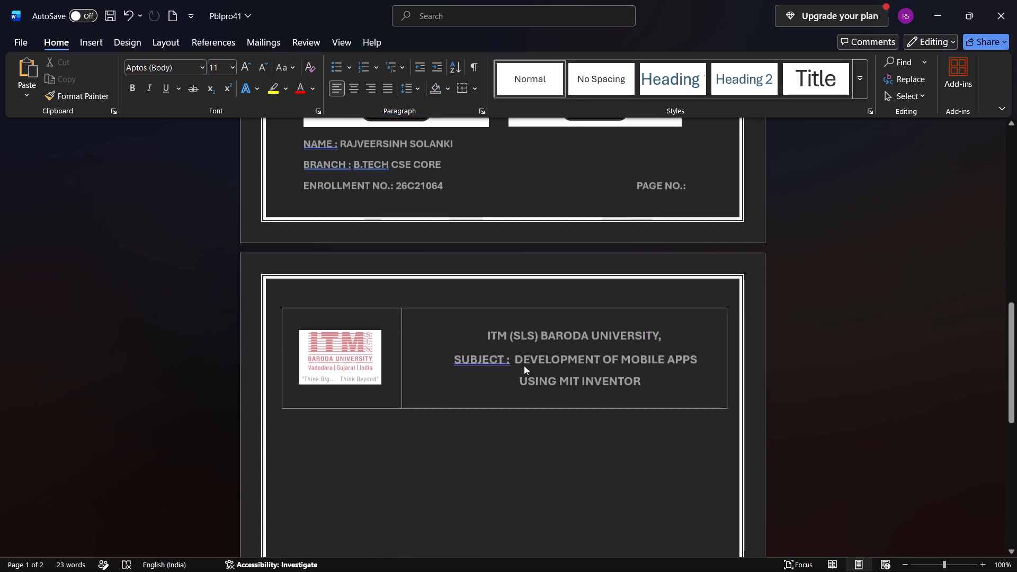
scroll(524, 365, down, 2)
click(518, 372)
scroll(518, 372, down, 3)
scroll(518, 372, up, 4)
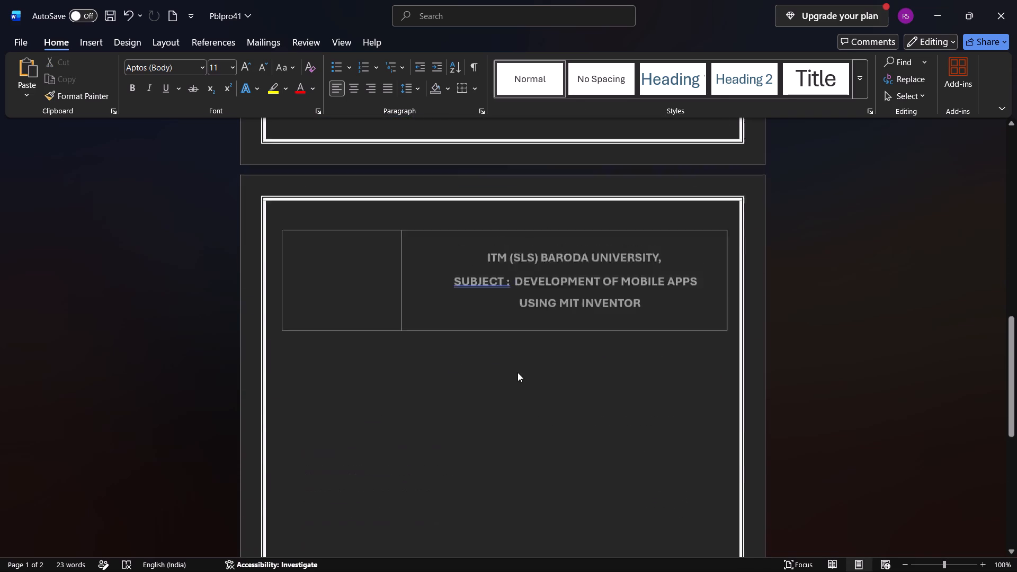
scroll(518, 371, up, 6)
scroll(518, 371, down, 2)
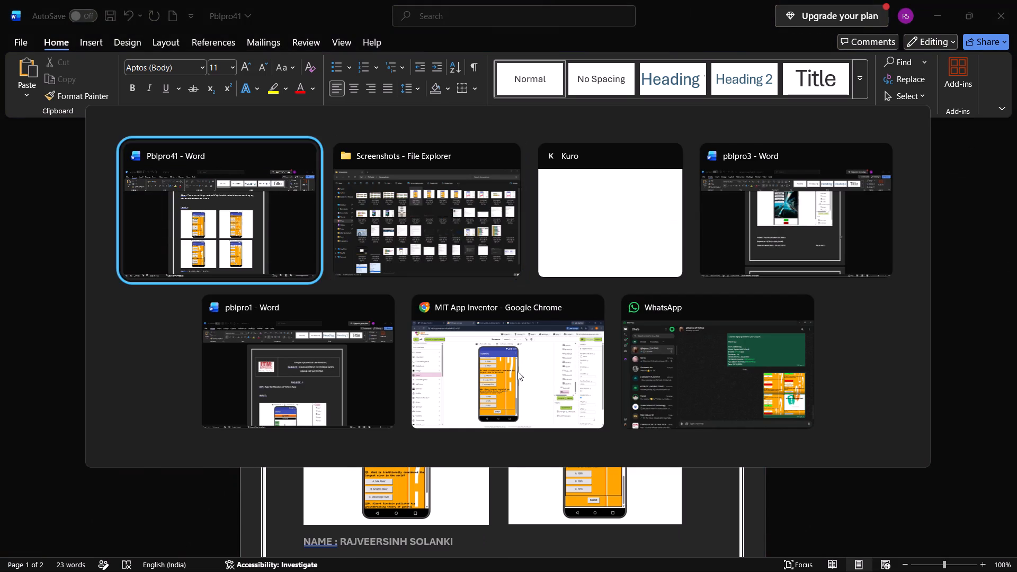
scroll(519, 377, down, 5)
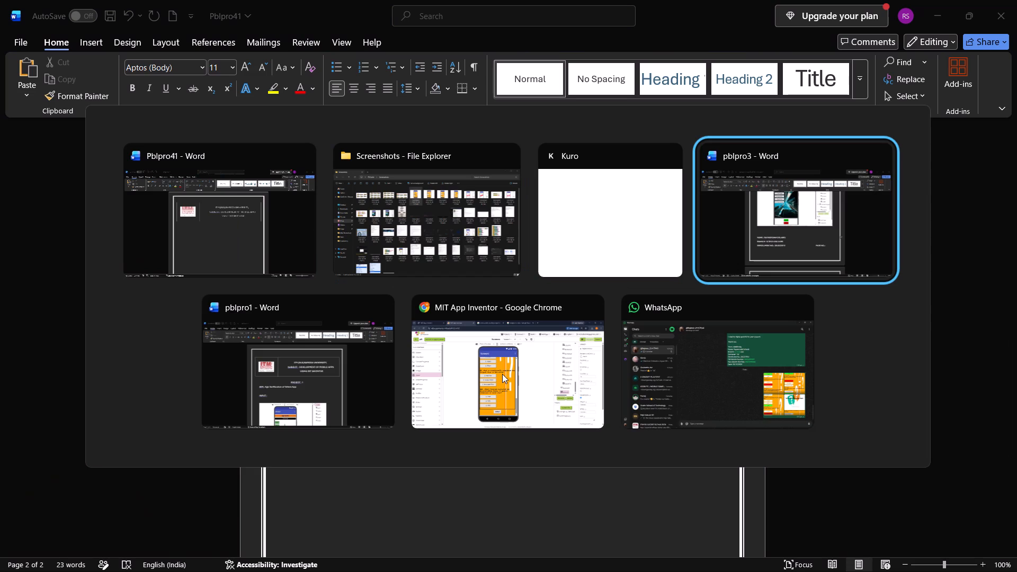
scroll(474, 388, down, 5)
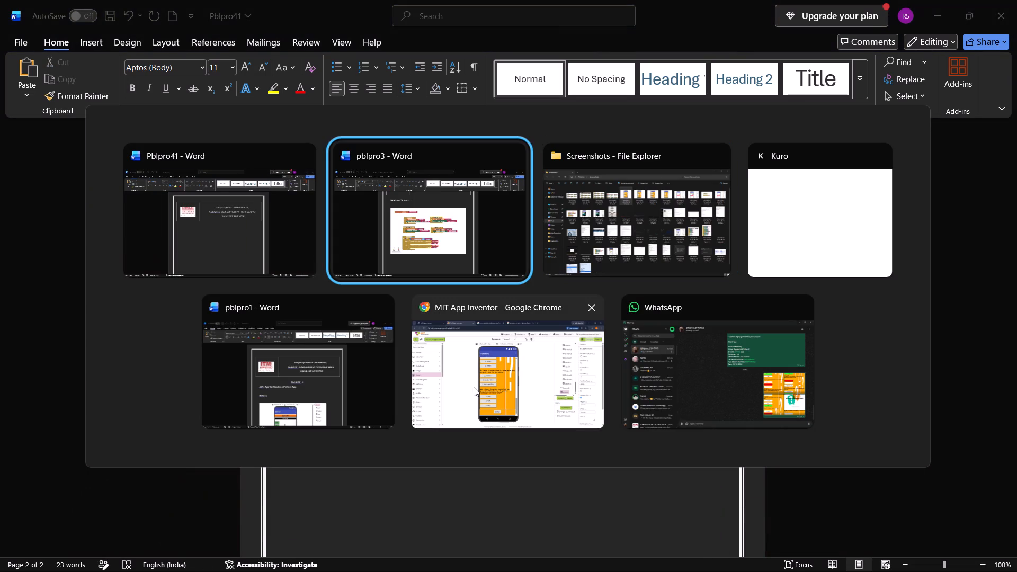
Open pblpro1 from the recent documents list in the pblpro3 window.
click(14, 40)
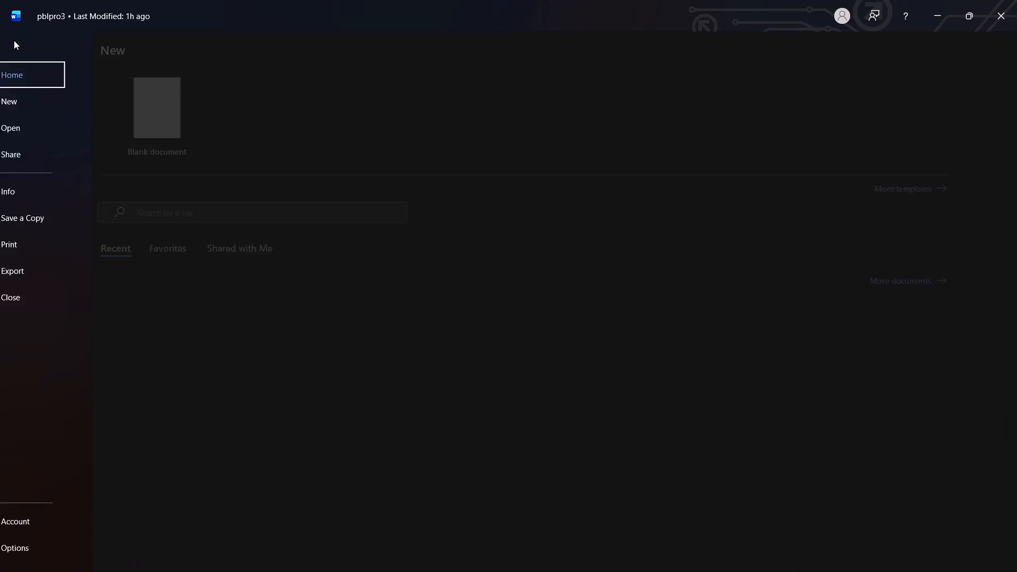
scroll(244, 388, down, 1)
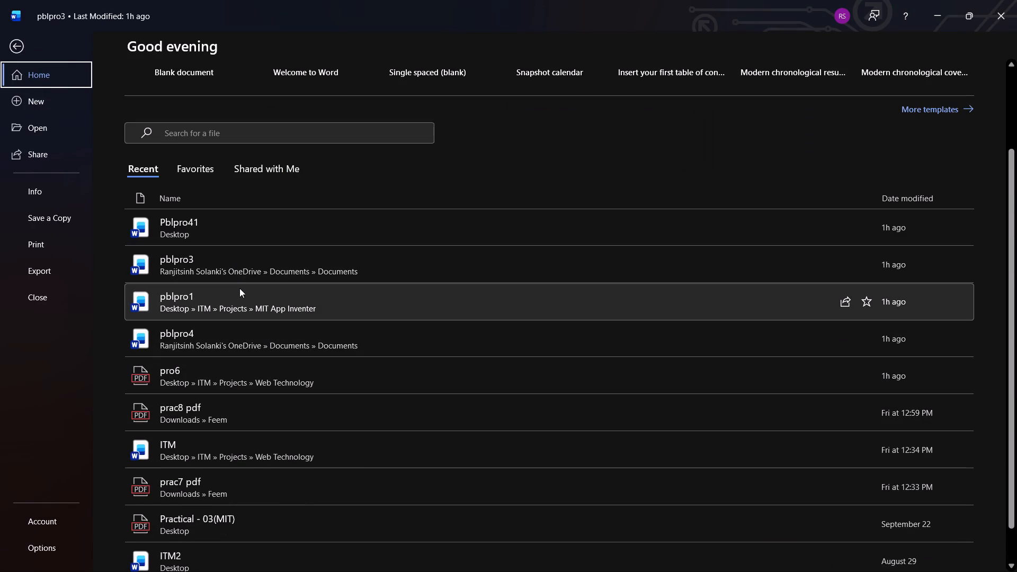
click(238, 307)
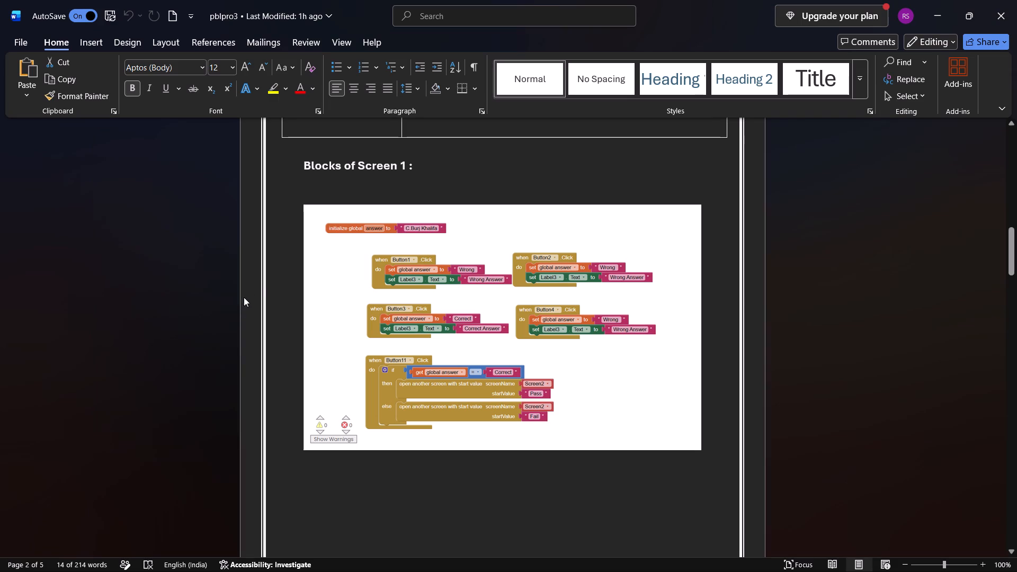
Compare the Blocks of Screen 1 page in pblpro3 with the blank page 2 of Pblpro41.
scroll(350, 305, down, 2)
scroll(351, 305, up, 3)
scroll(351, 305, down, 5)
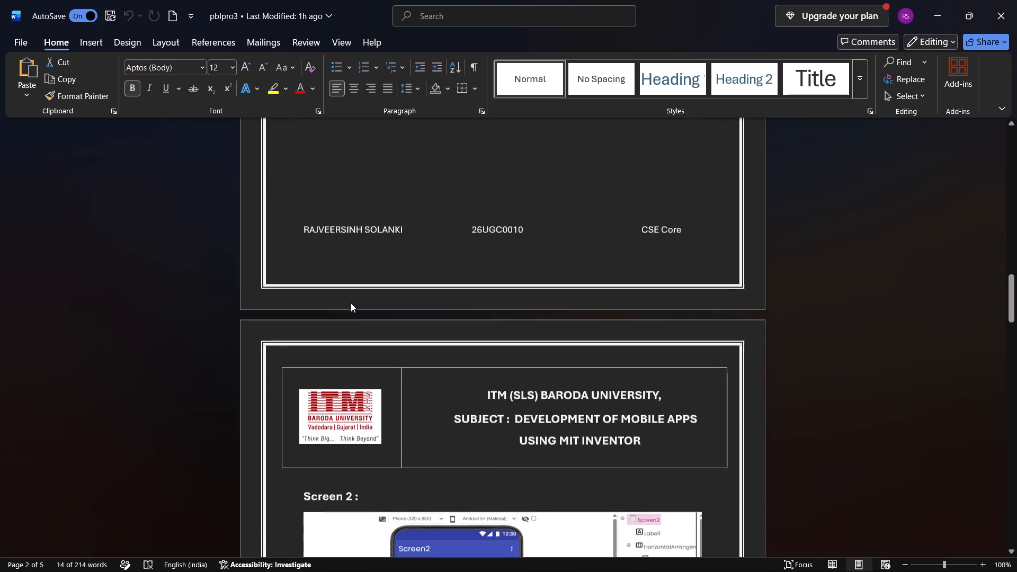
scroll(351, 303, up, 3)
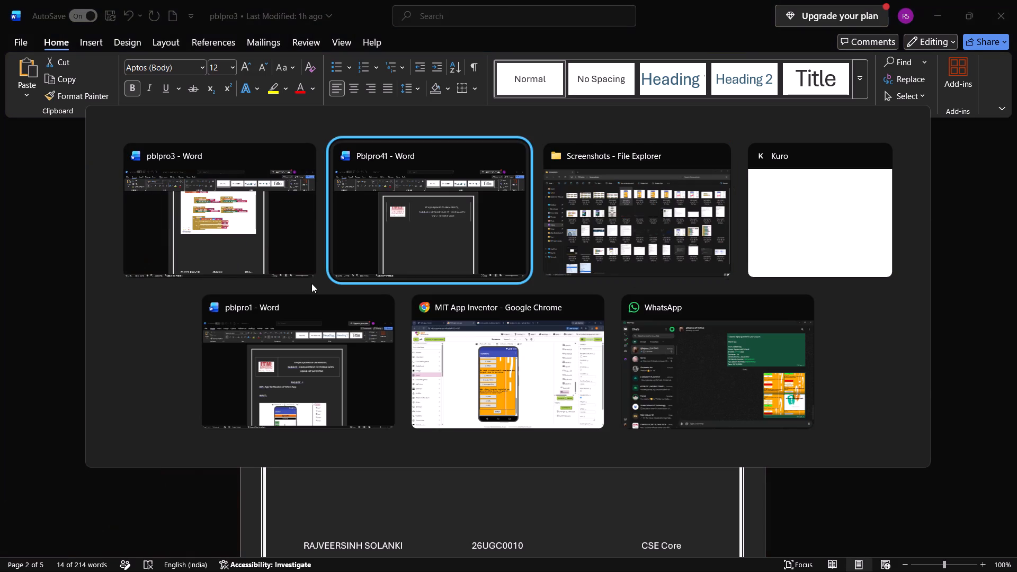
scroll(313, 286, down, 3)
scroll(314, 287, up, 4)
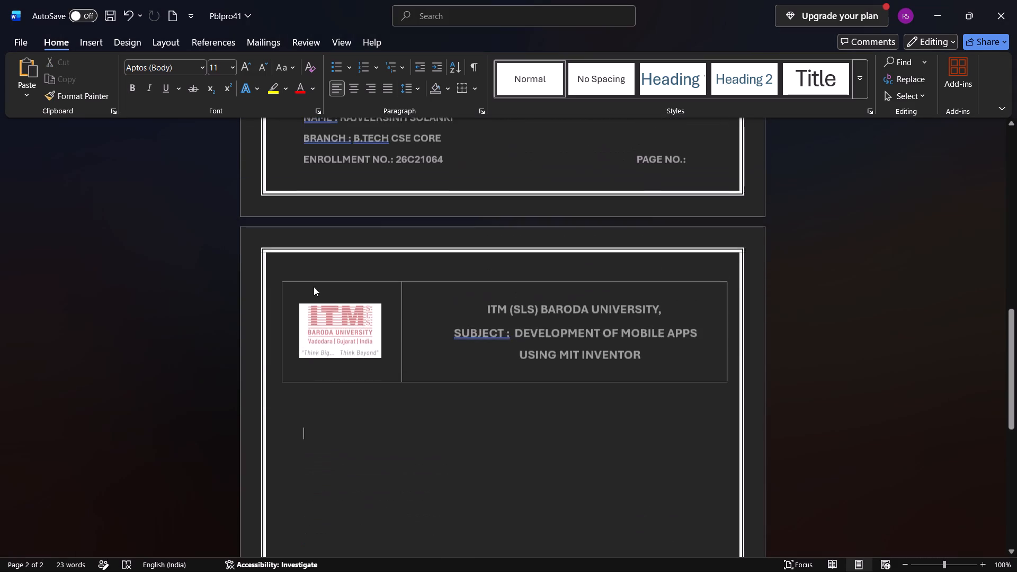
scroll(314, 287, down, 1)
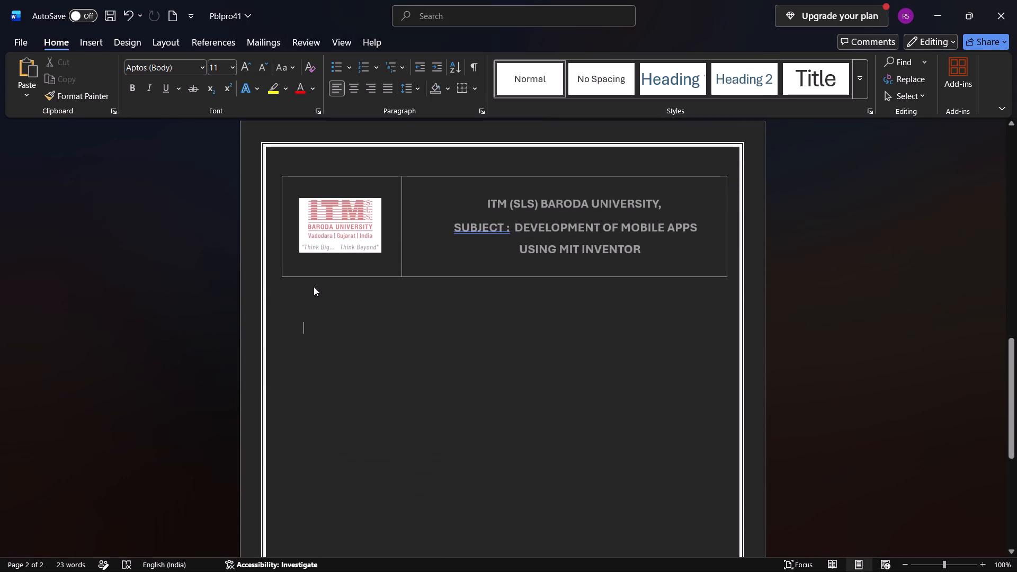
Remove the empty paragraphs carried onto page 2 of Pblpro41 and start a single new line below its header table.
key(shift+b)
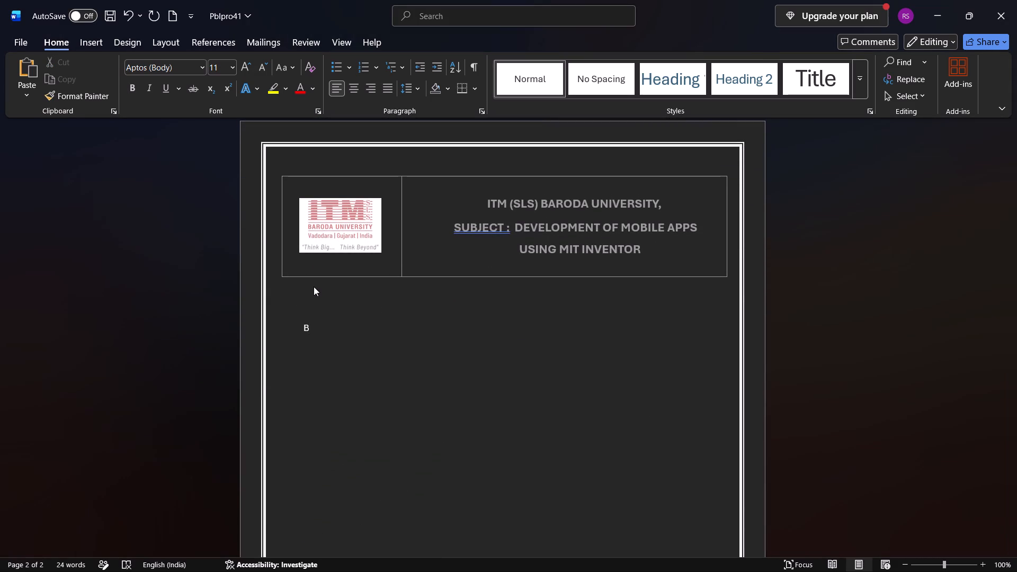
key(BackSpace)
key(BackSpace)
key(BackSpace)
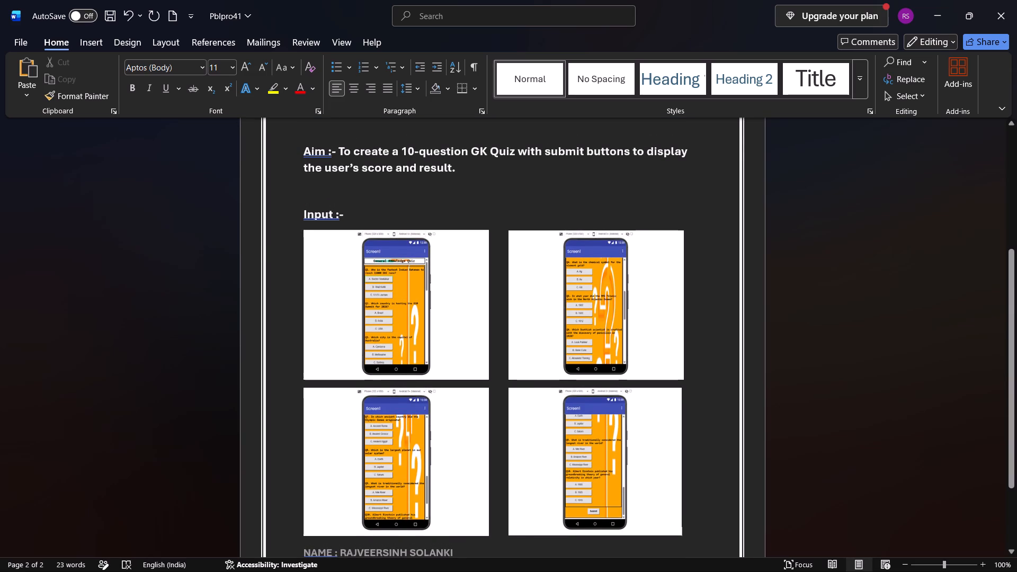
scroll(314, 287, down, 3)
scroll(270, 165, down, 1)
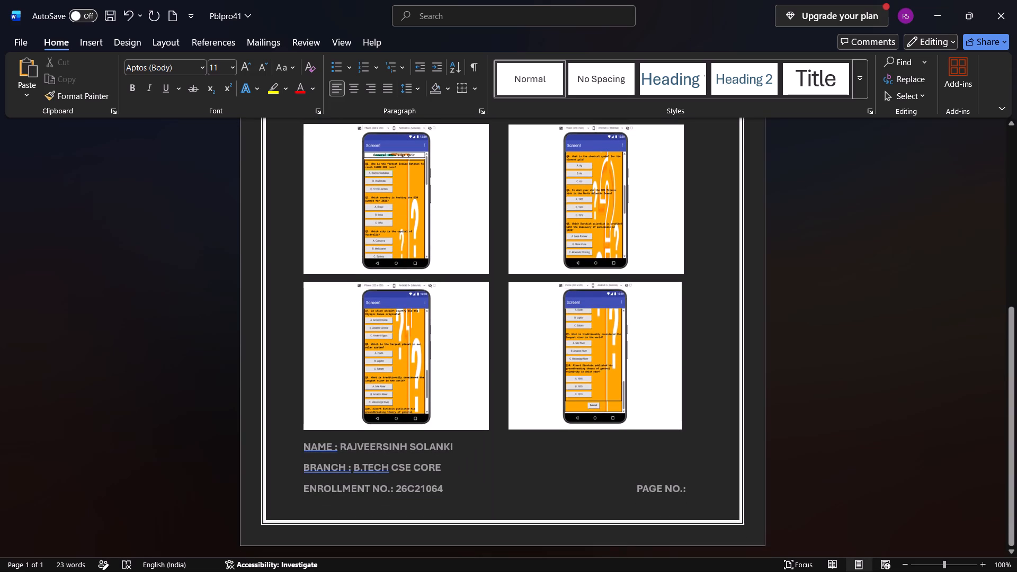
key(Return)
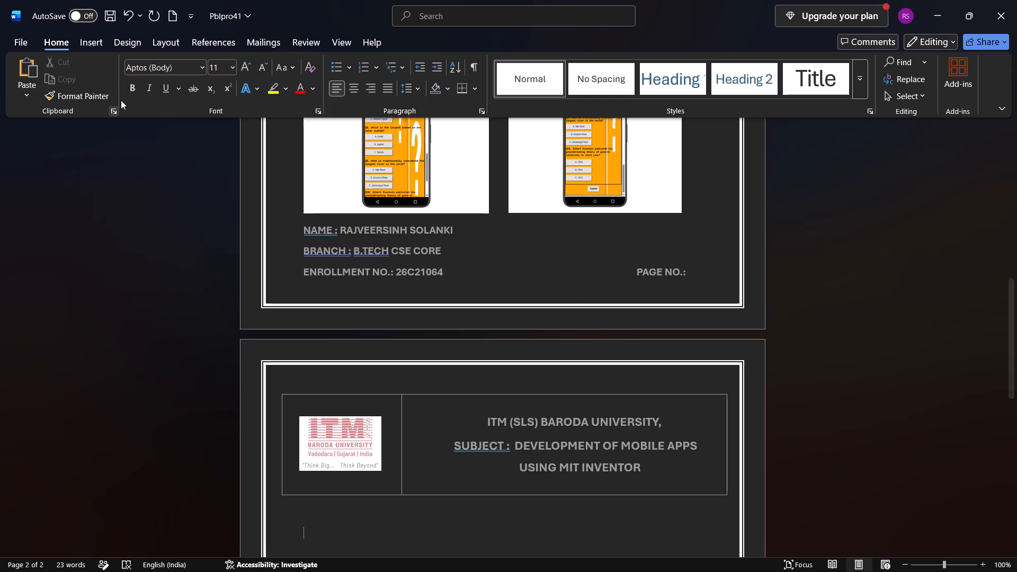
Enter the bold heading "Blocks" on the line below the page 2 header table.
click(131, 90)
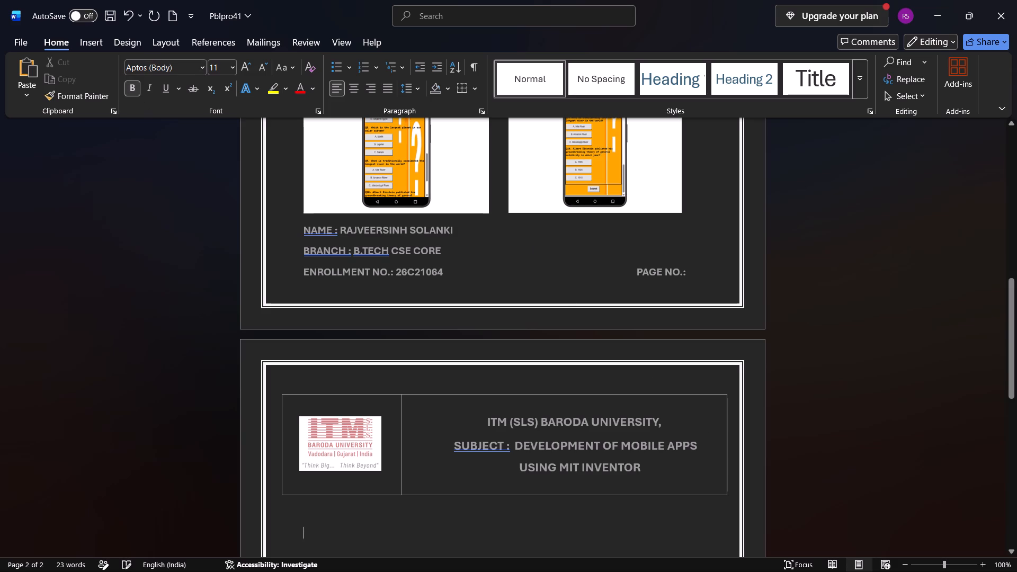
key(shift+b)
text(lo)
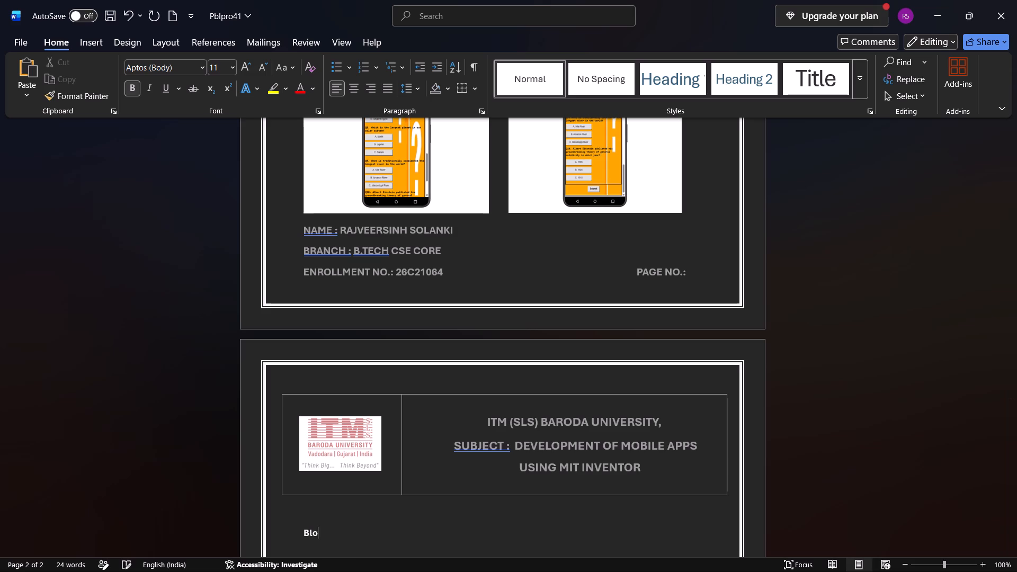
text(cj)
key(BackSpace)
text(ks)
Set the font size of the Blocks heading to 14.
scroll(257, 380, down, 2)
drag(290, 312, 349, 316)
click(451, 274)
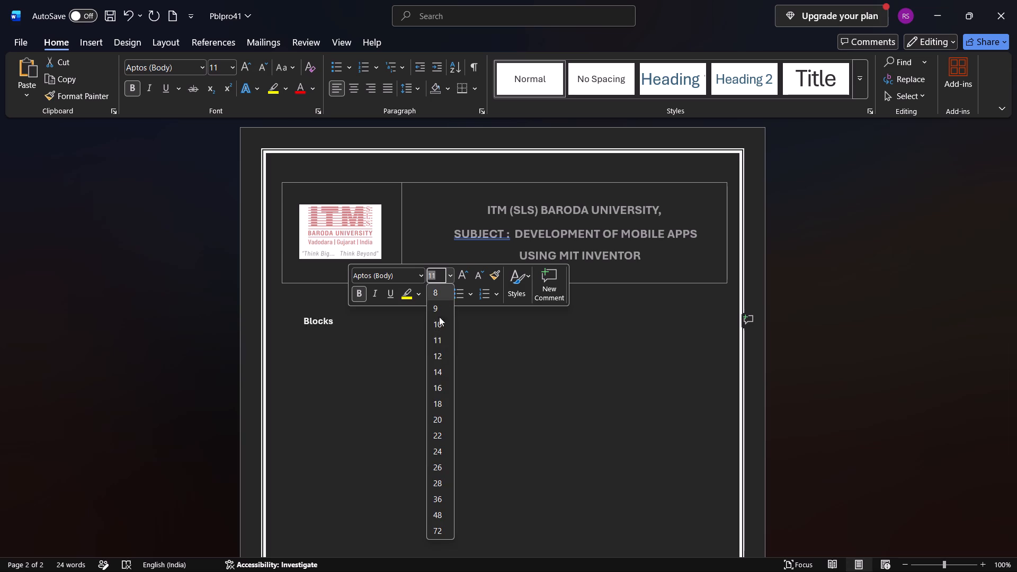
click(439, 376)
click(417, 363)
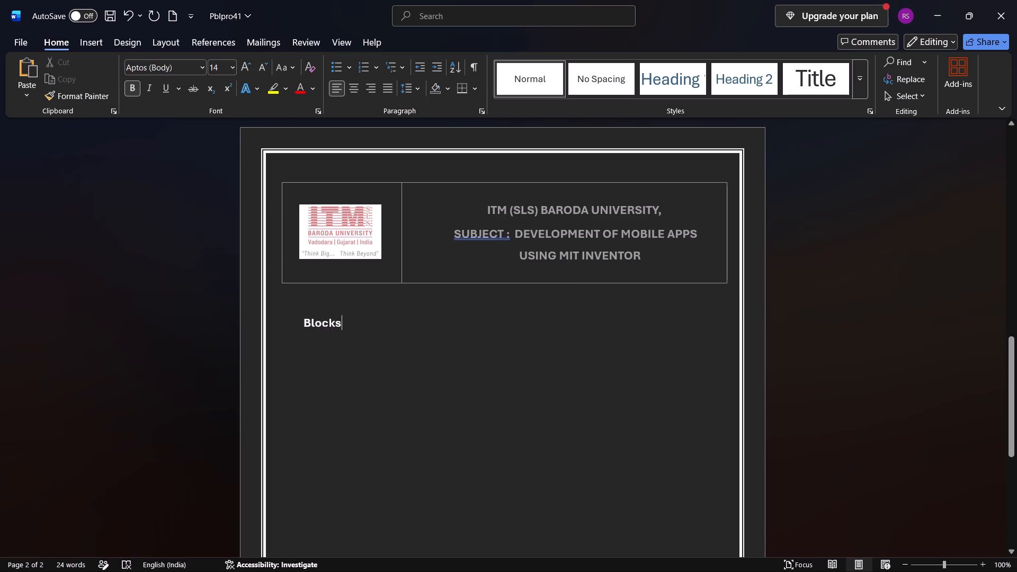
Check the heading style on page 1 and append a space and colon so the page 2 heading reads "Blocks :".
scroll(426, 354, up, 7)
scroll(432, 338, down, 7)
key(space)
key(shift+colon)
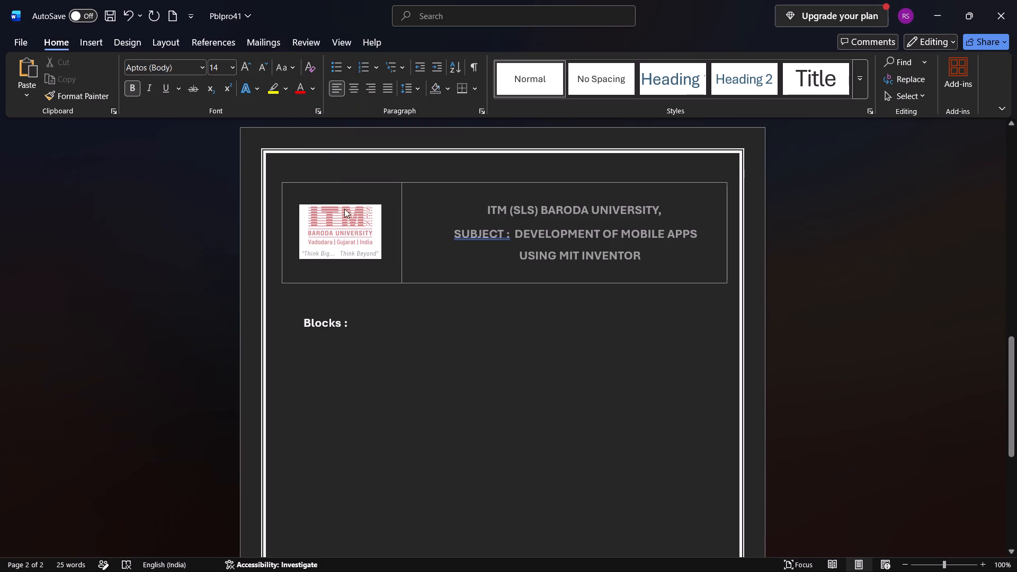
scroll(399, 271, down, 1)
key(Return)
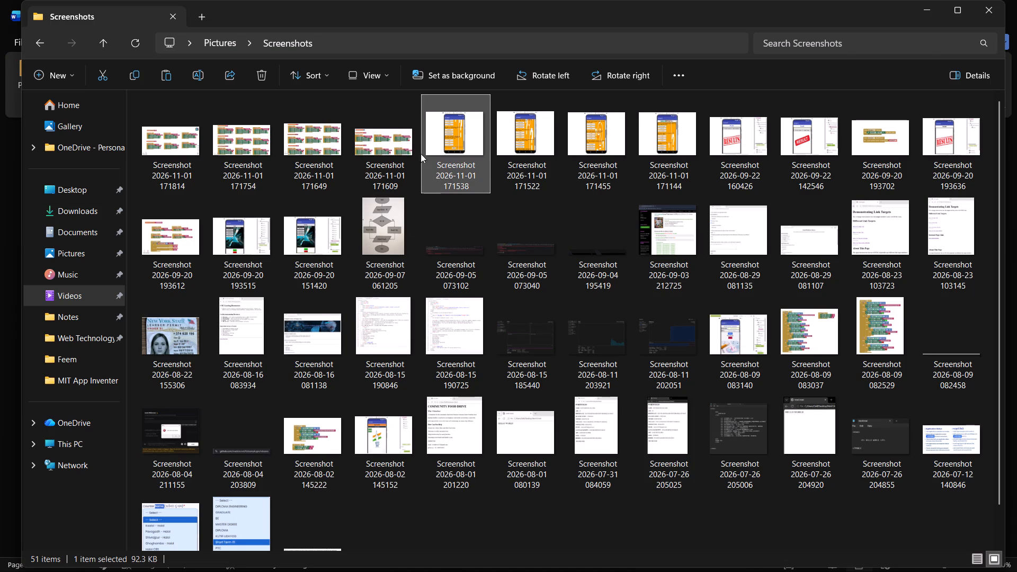
right_click(371, 130)
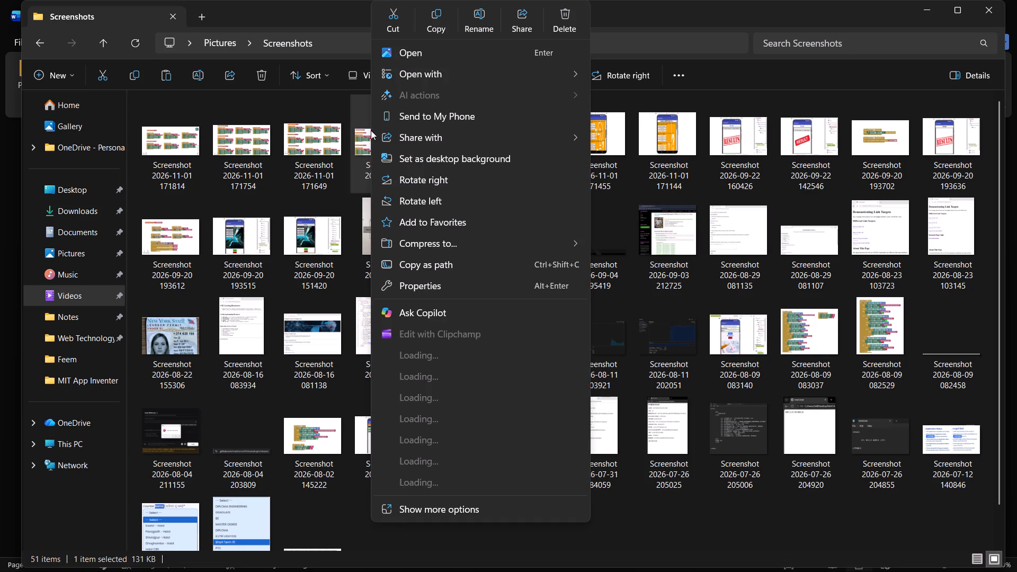
click(432, 25)
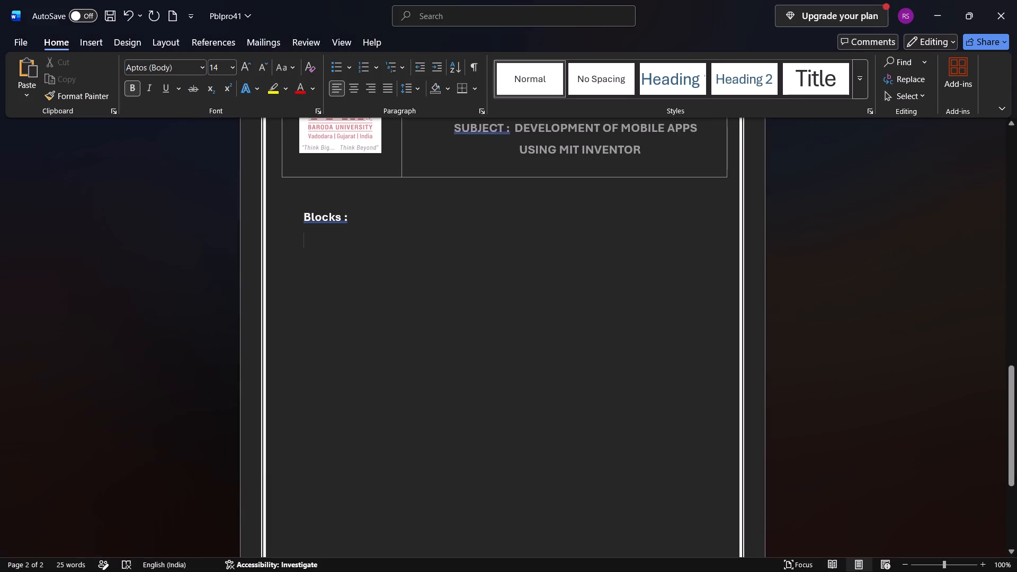
key(ctrl+v)
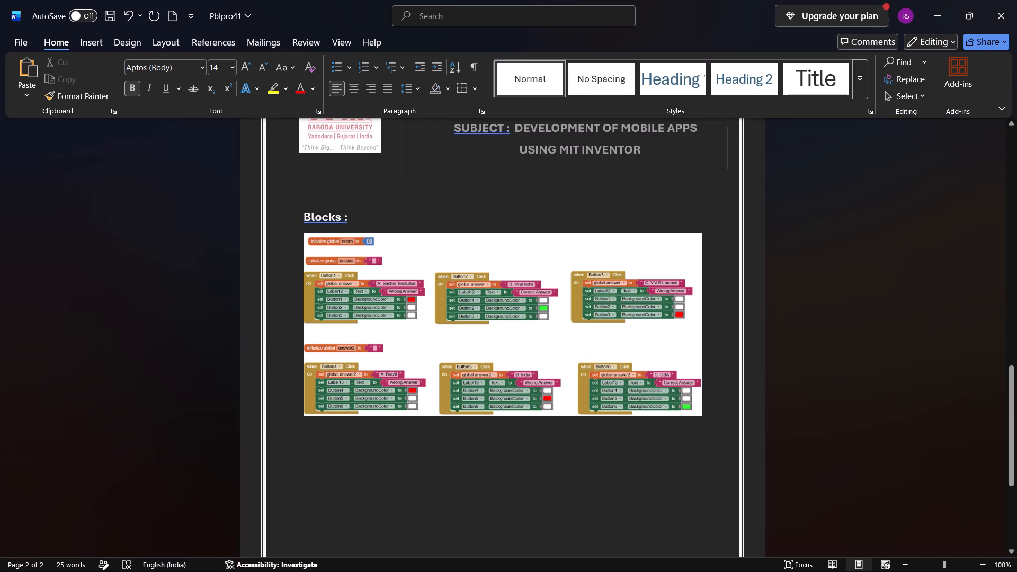
scroll(505, 336, down, 1)
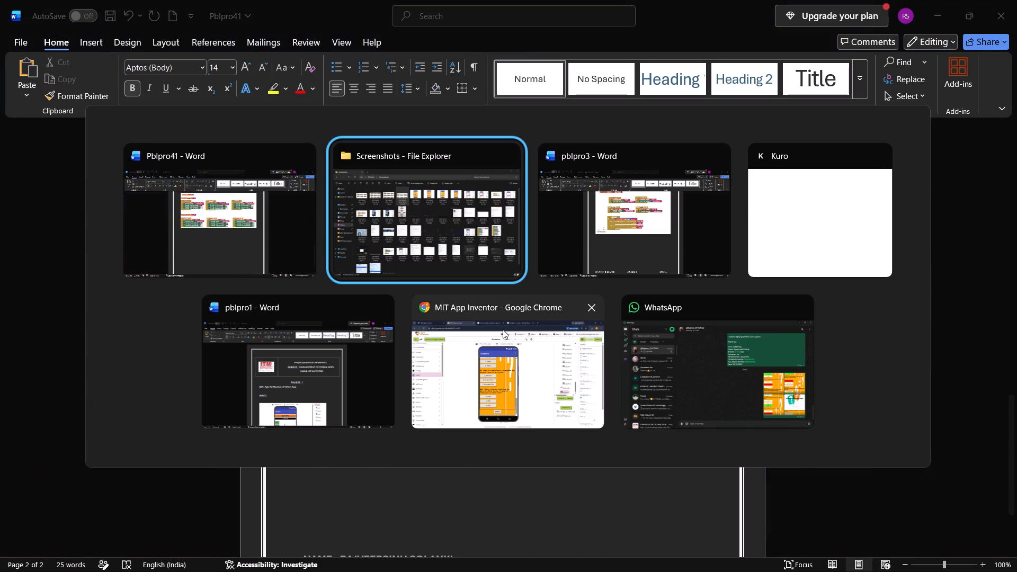
right_click(302, 115)
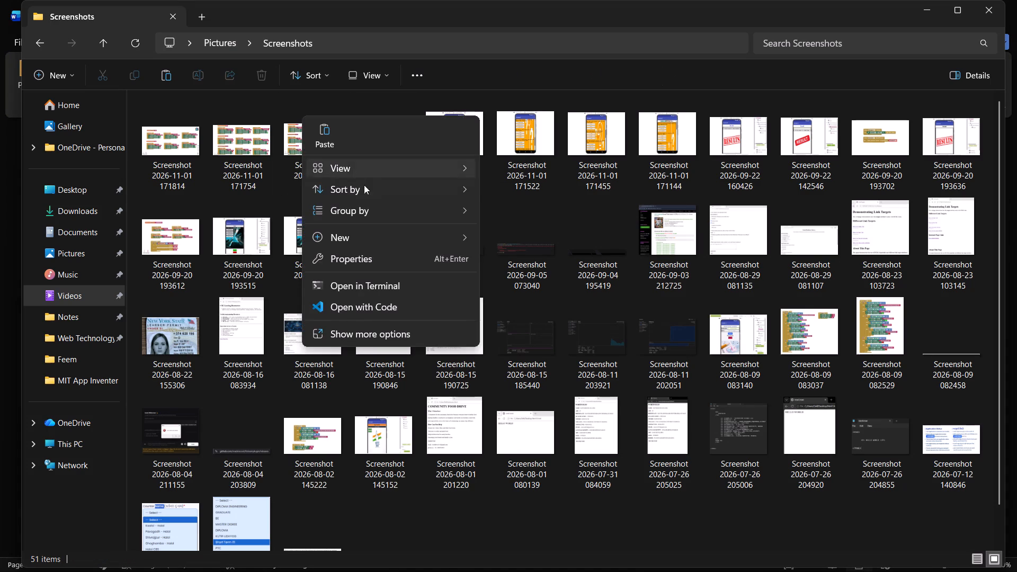
click(286, 159)
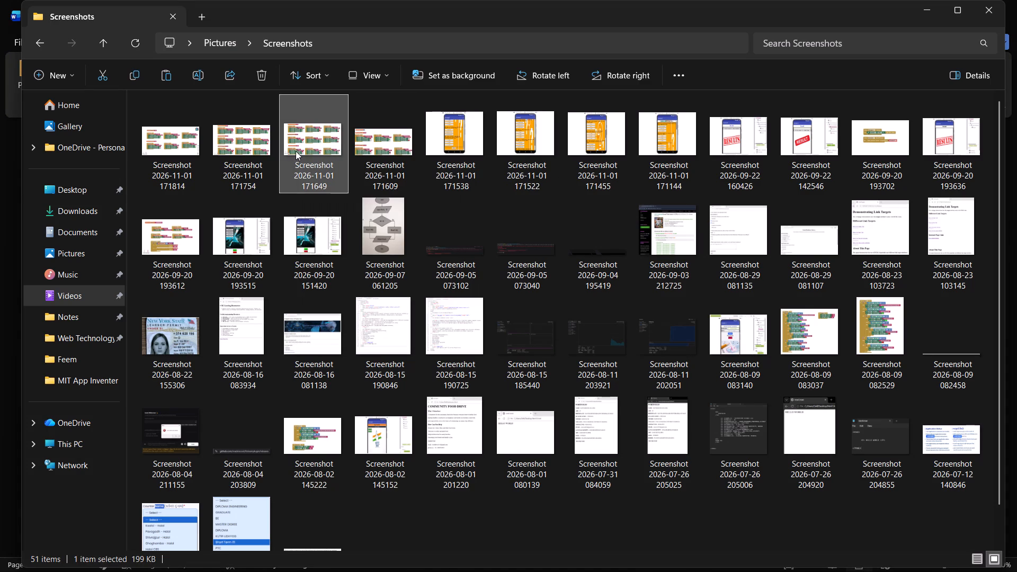
key(ctrl+c)
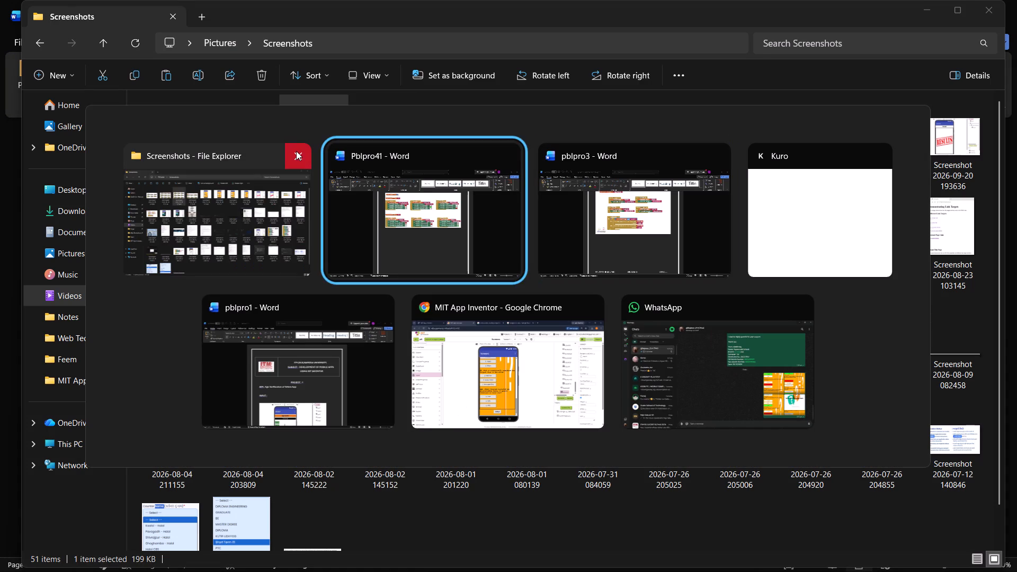
click(390, 356)
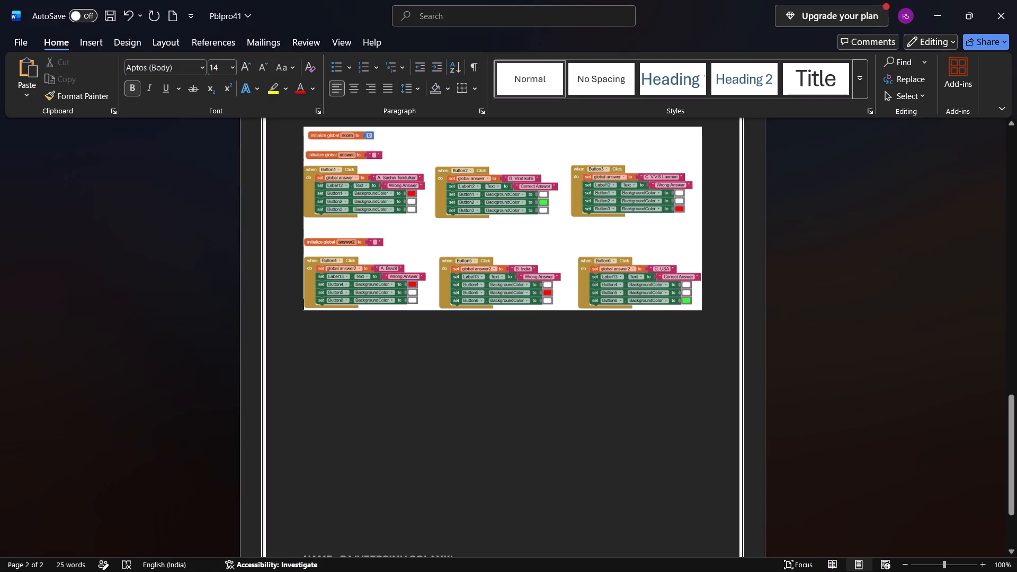
double_click(709, 284)
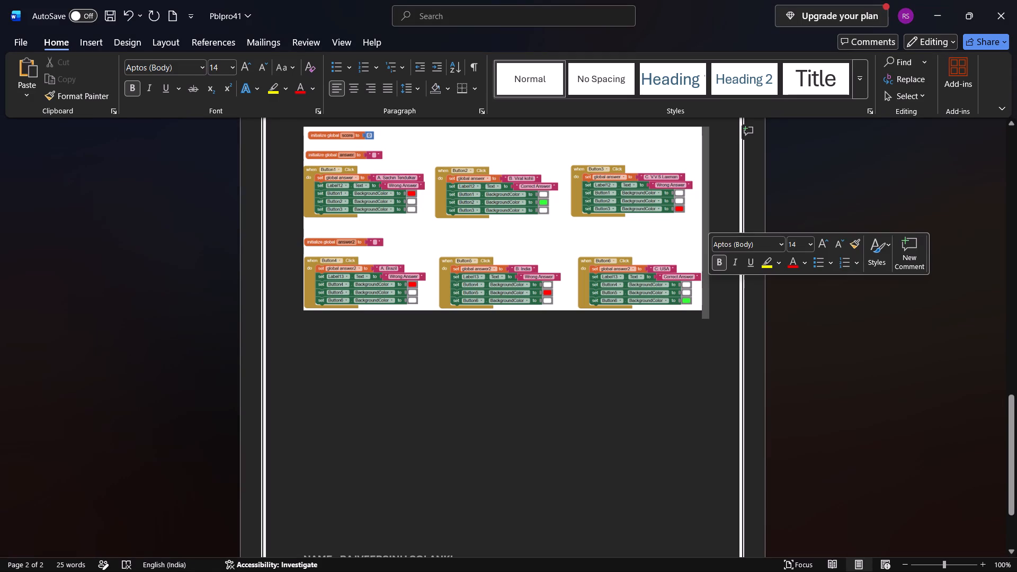
click(707, 291)
key(Return)
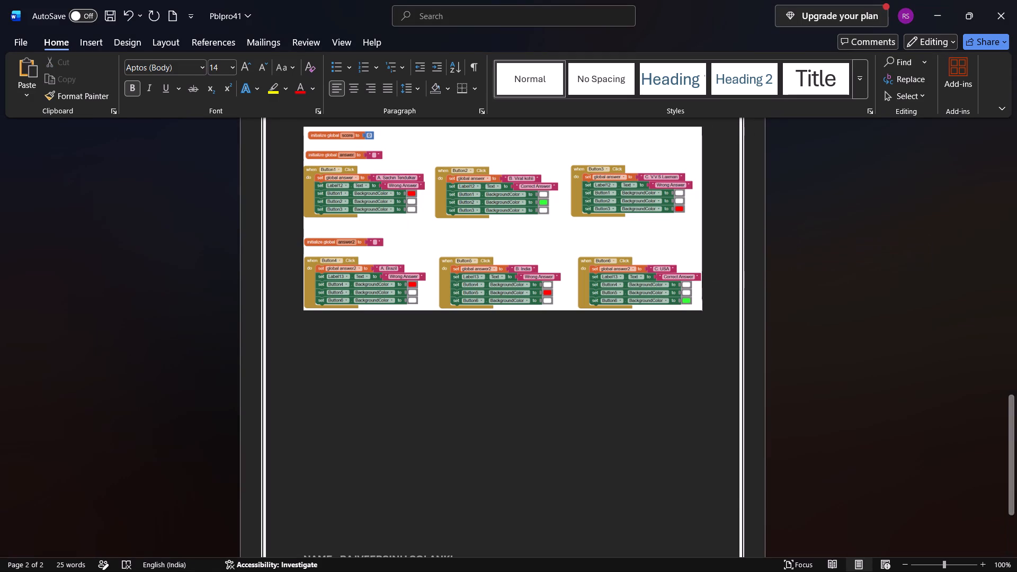
key(Return)
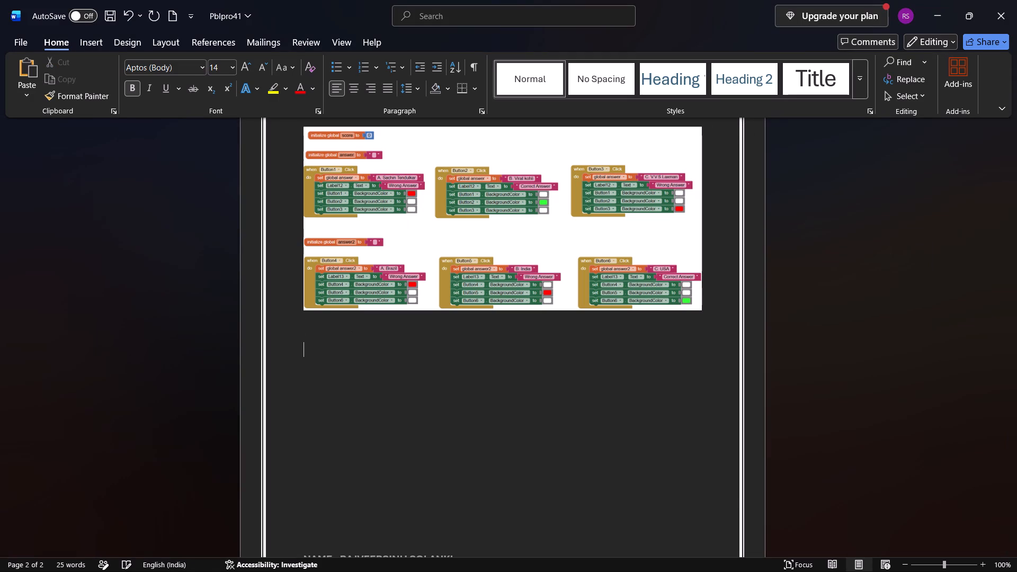
key(ctrl+v)
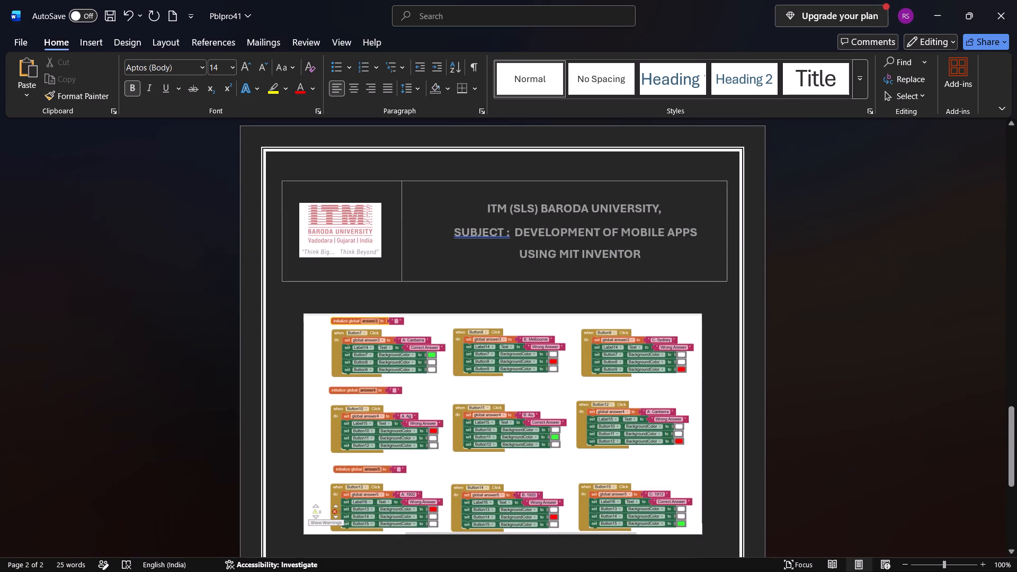
Reduce the height of the first blocks image slightly so the second blocks image fits on page 2.
scroll(640, 343, down, 2)
scroll(640, 343, up, 7)
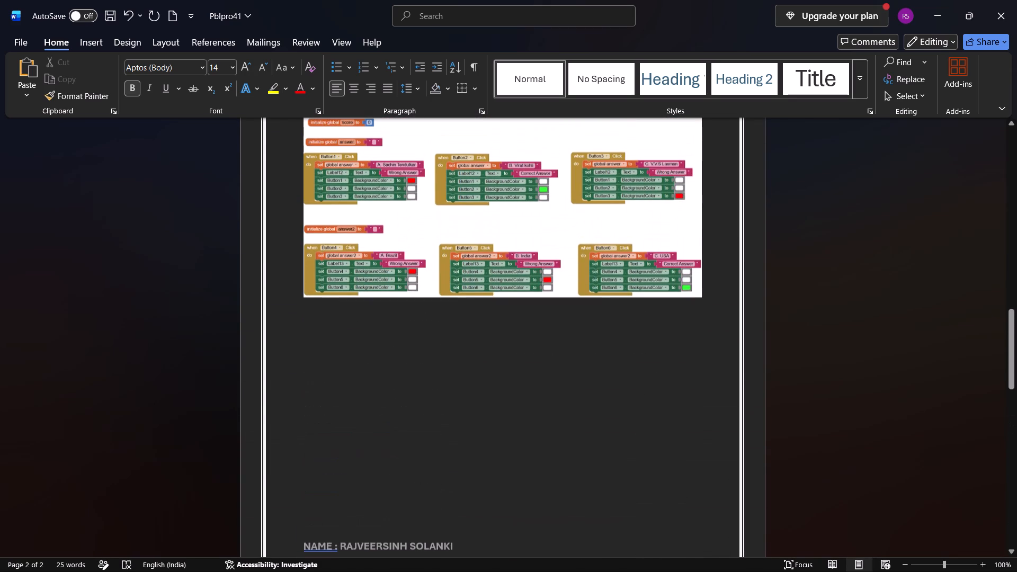
click(499, 266)
drag(505, 296, 504, 294)
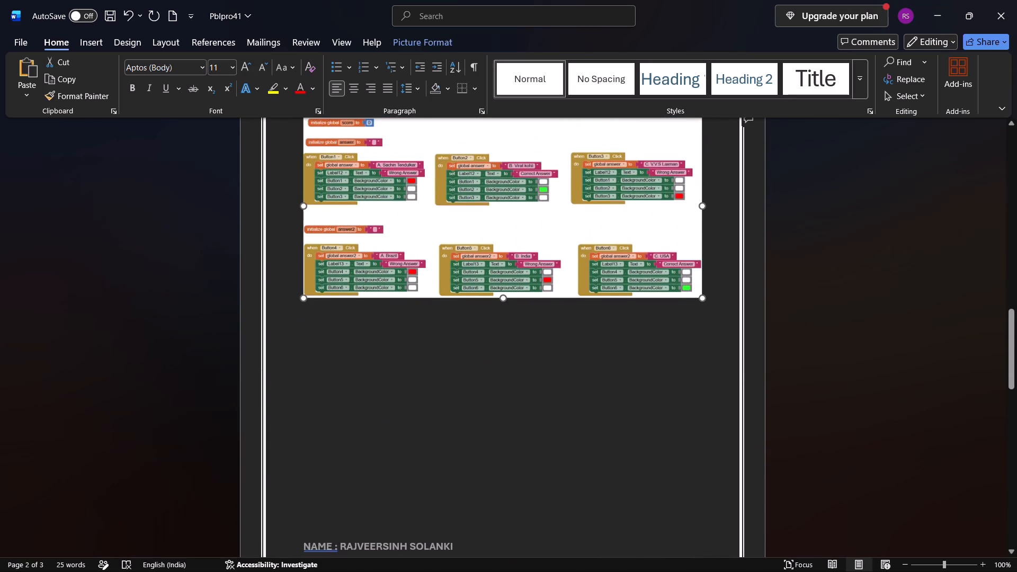
drag(504, 294, 502, 280)
click(501, 282)
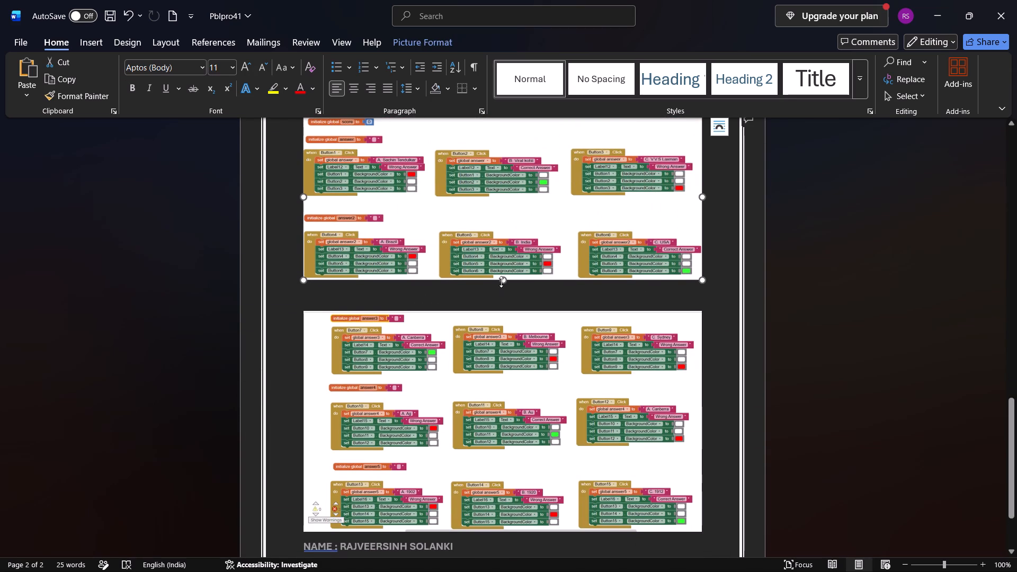
Delete the blank line between the two blocks images on page 2.
double_click(493, 290)
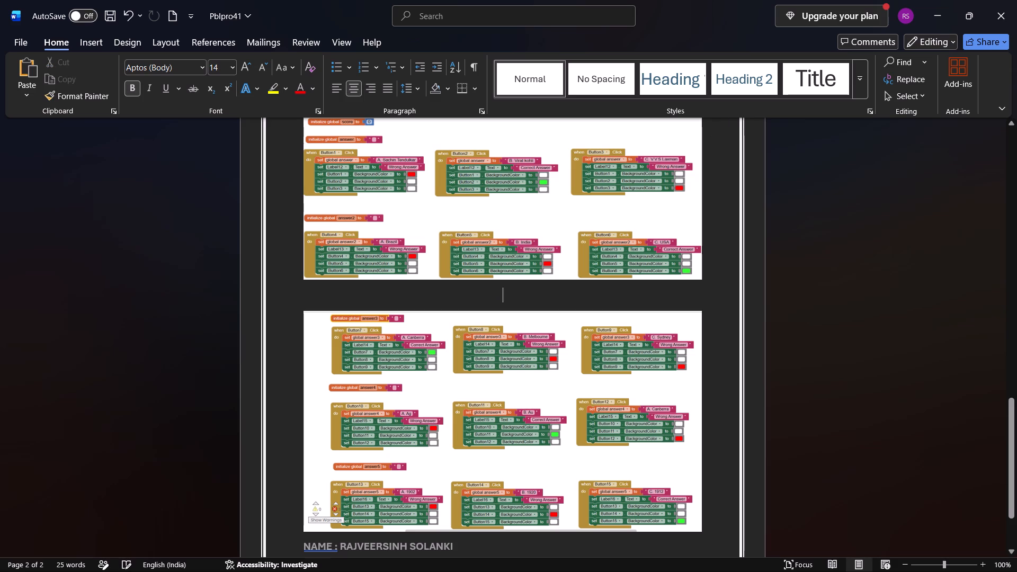
key(BackSpace)
key(BackSpace)
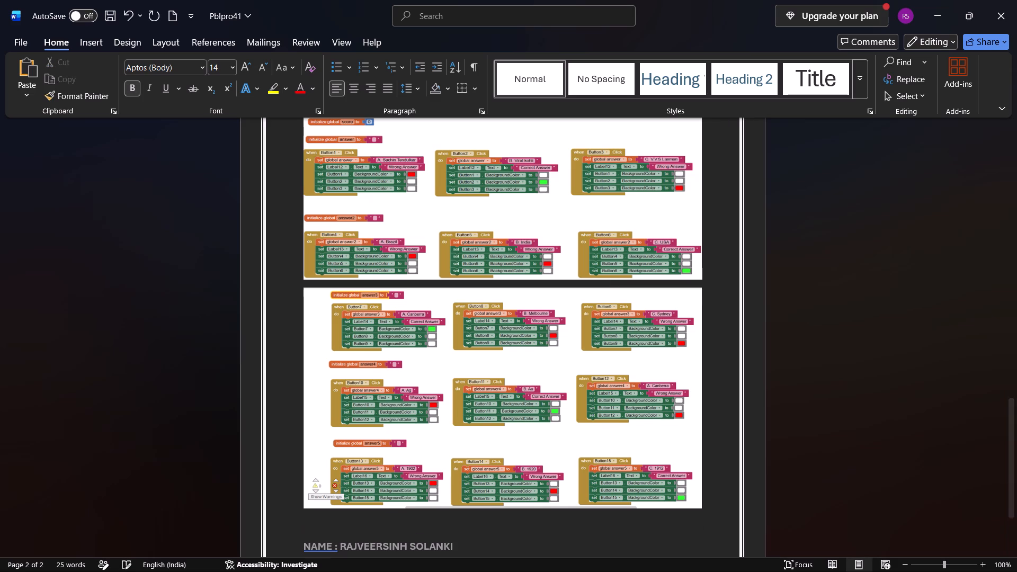
Increase the first blocks image's height slightly to 2.65".
scroll(516, 328, down, 1)
scroll(516, 328, up, 1)
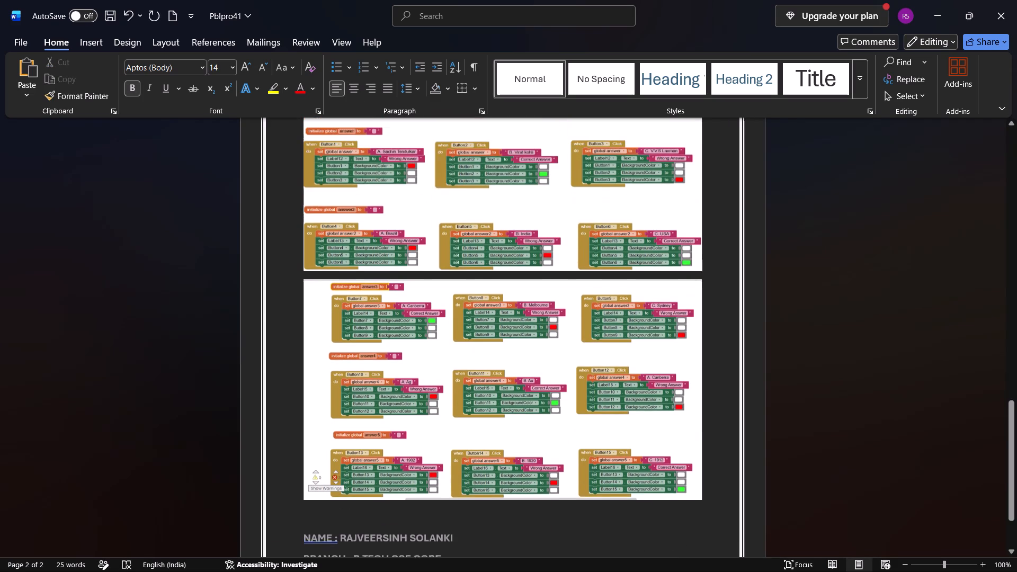
double_click(471, 221)
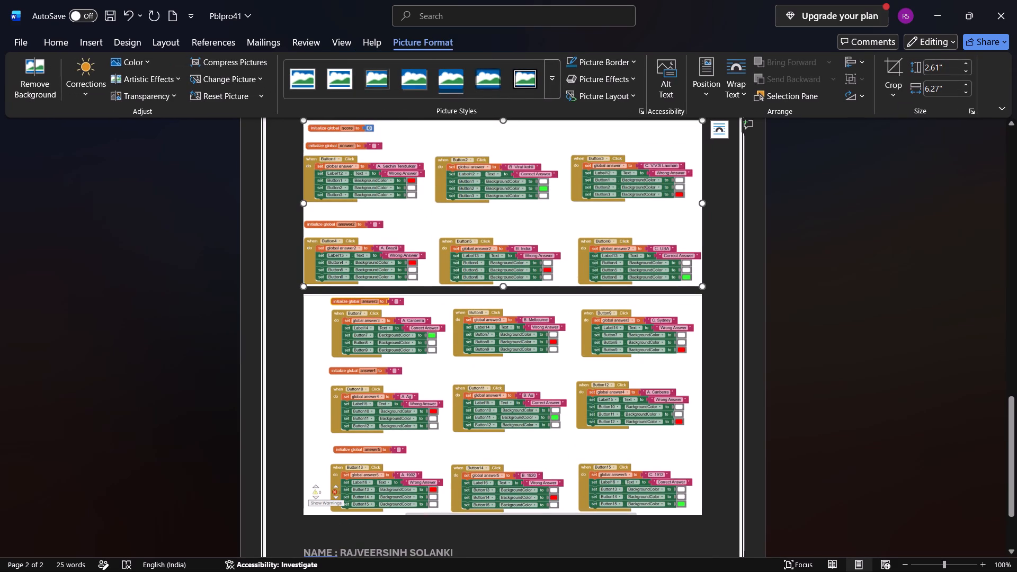
drag(502, 284, 504, 289)
Review the layout of page 2, from the "Blocks :" heading through both images to the footer.
scroll(506, 283, up, 1)
scroll(506, 283, down, 2)
scroll(506, 283, up, 2)
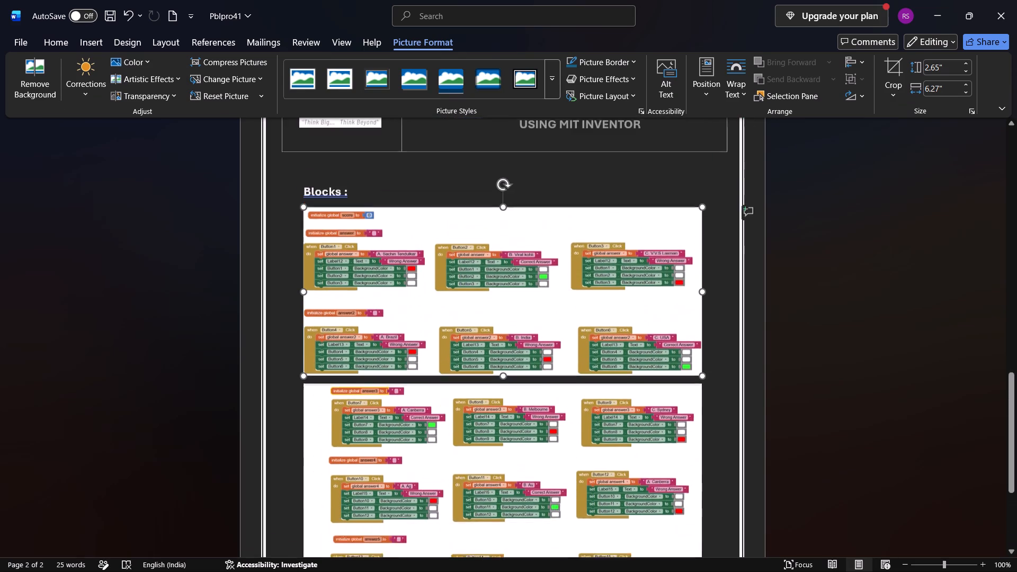
scroll(506, 282, down, 4)
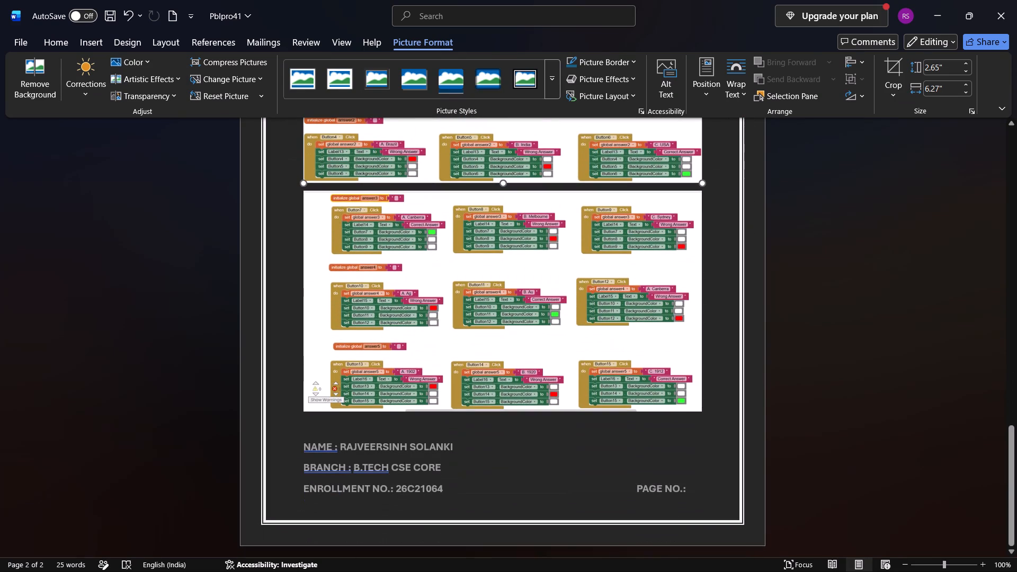
scroll(506, 281, down, 1)
scroll(506, 280, up, 1)
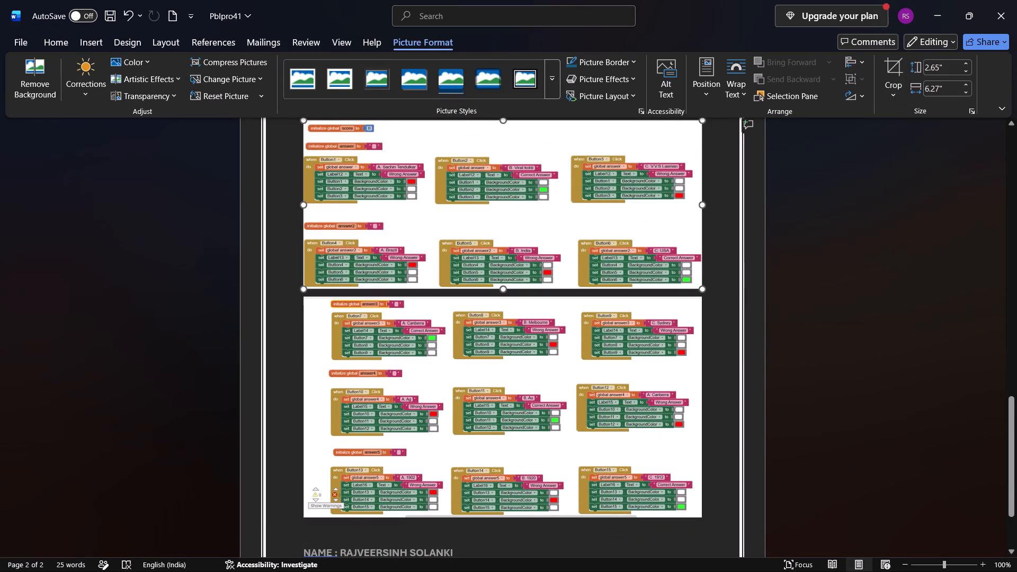
scroll(505, 271, up, 1)
scroll(505, 271, down, 6)
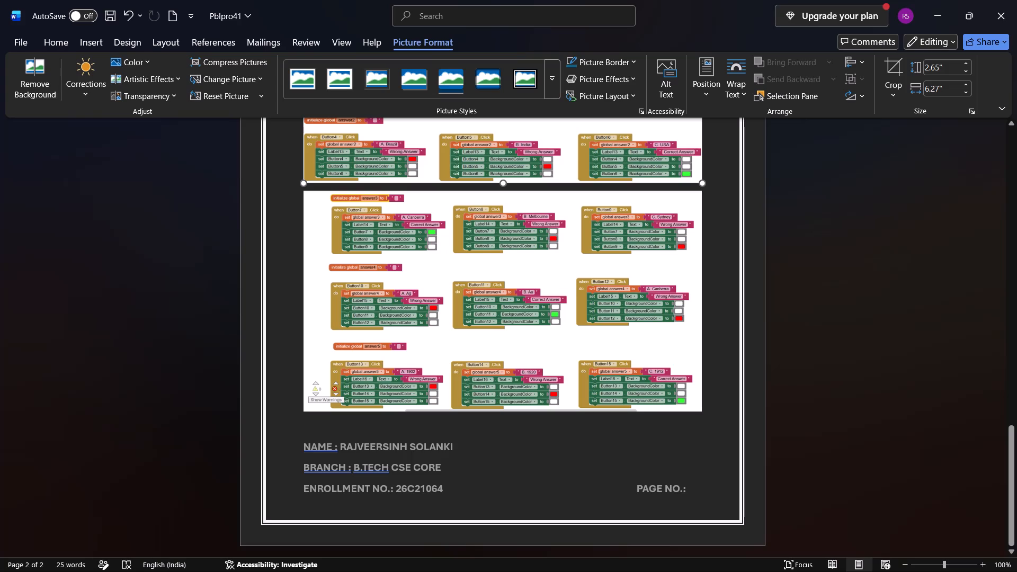
click(709, 399)
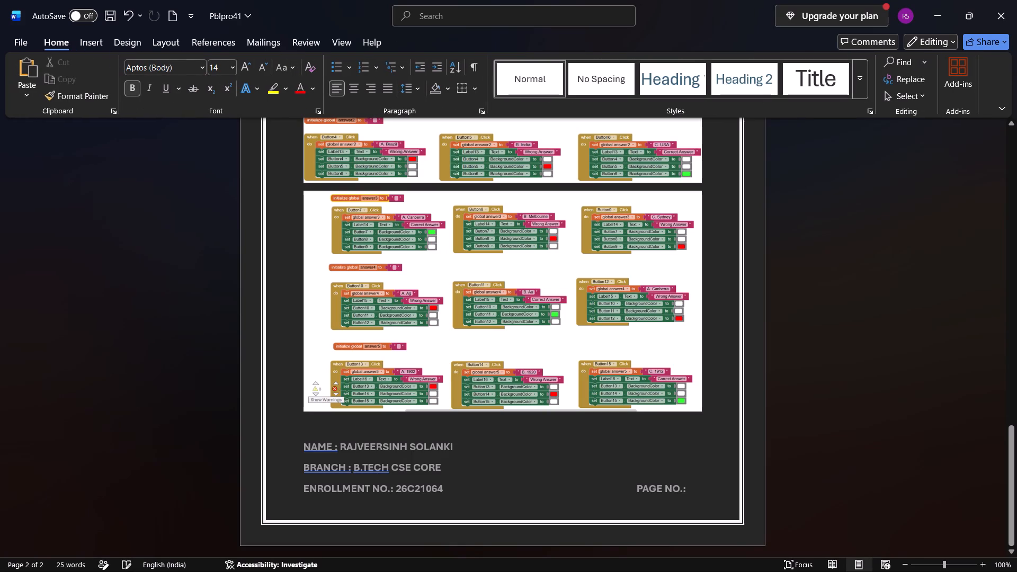
key(Return)
key(Return)
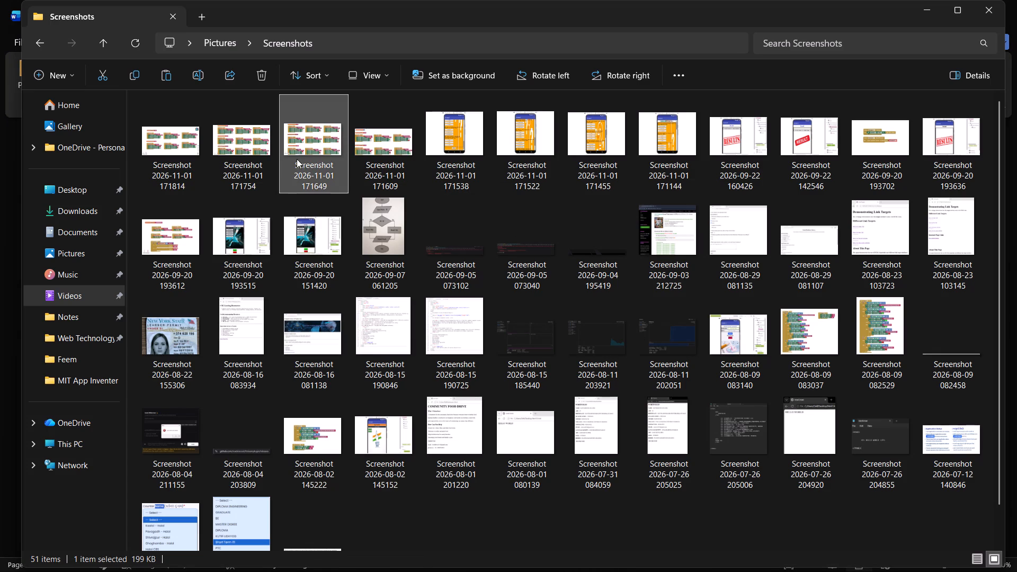
click(249, 139)
key(ctrl+c)
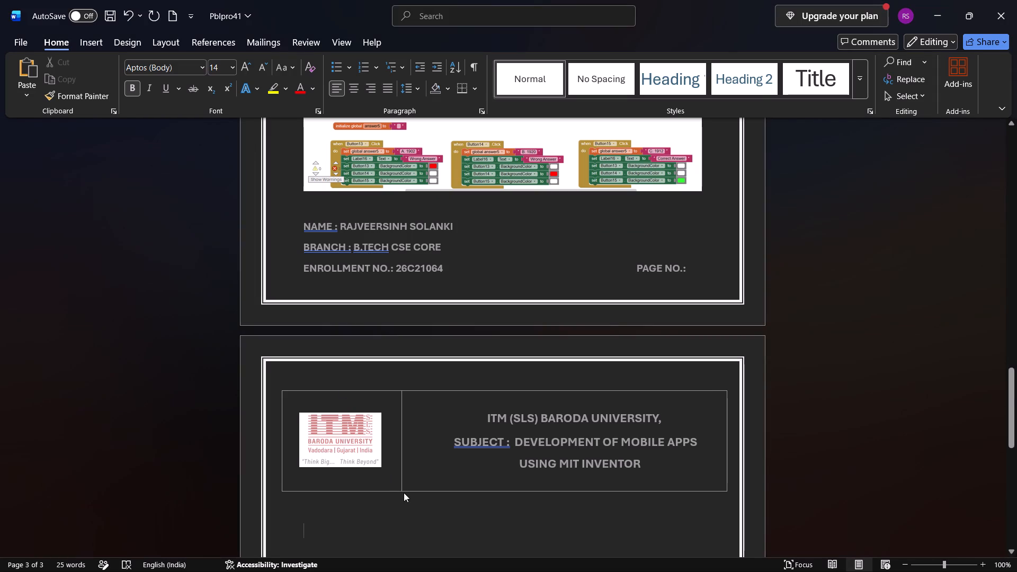
key(ctrl+v)
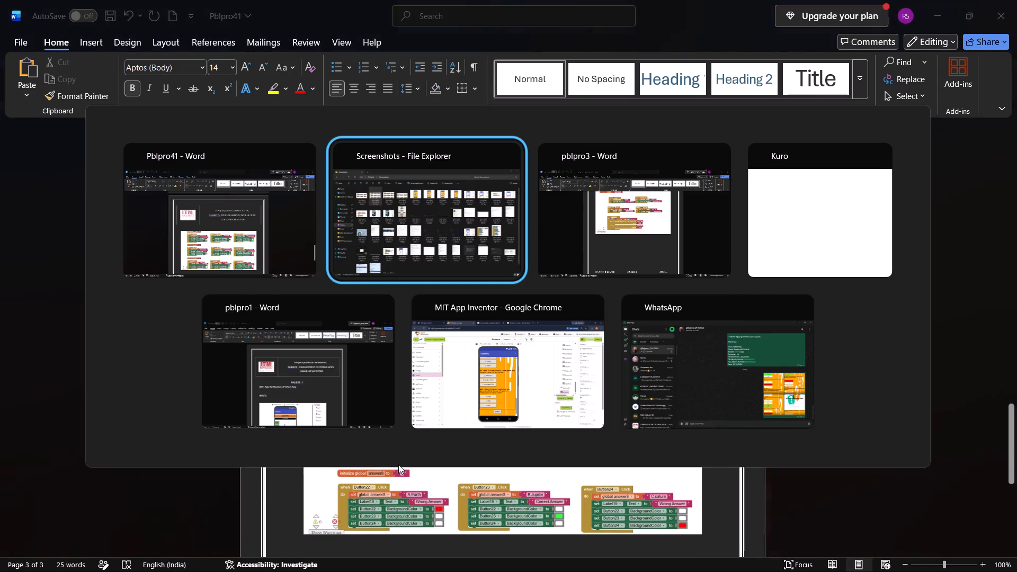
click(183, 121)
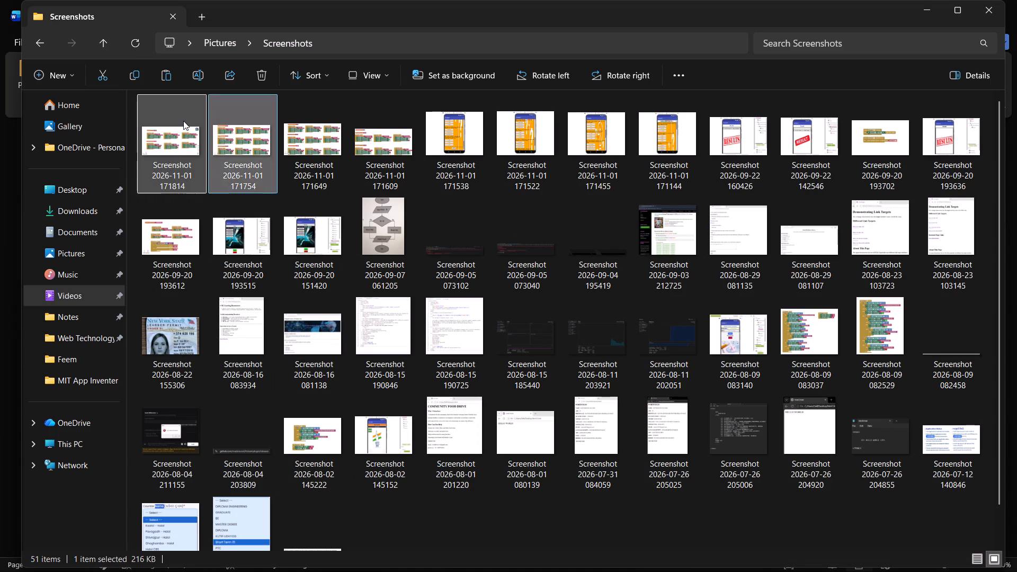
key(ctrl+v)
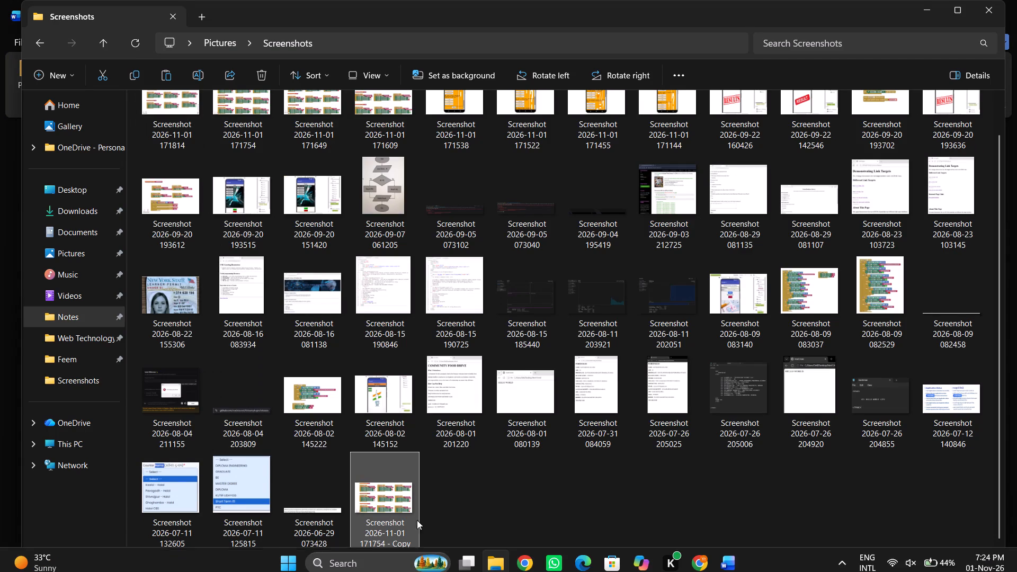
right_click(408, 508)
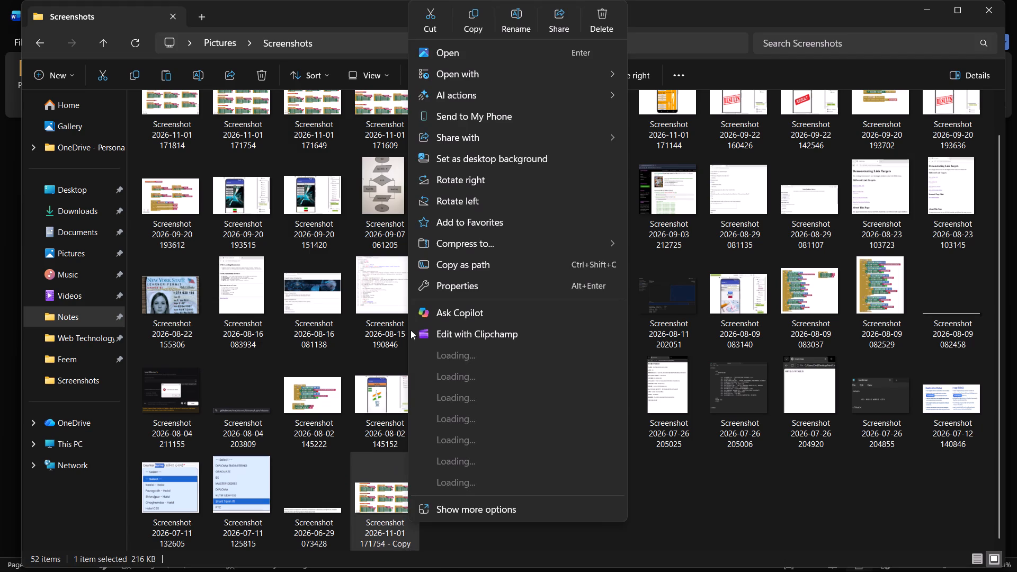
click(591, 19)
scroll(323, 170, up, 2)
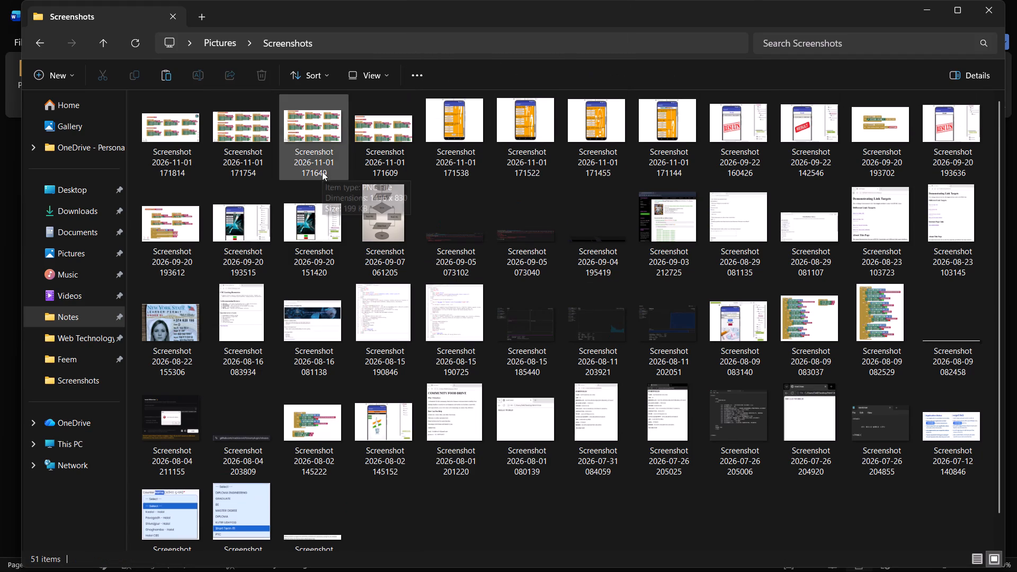
click(161, 126)
key(ctrl+c)
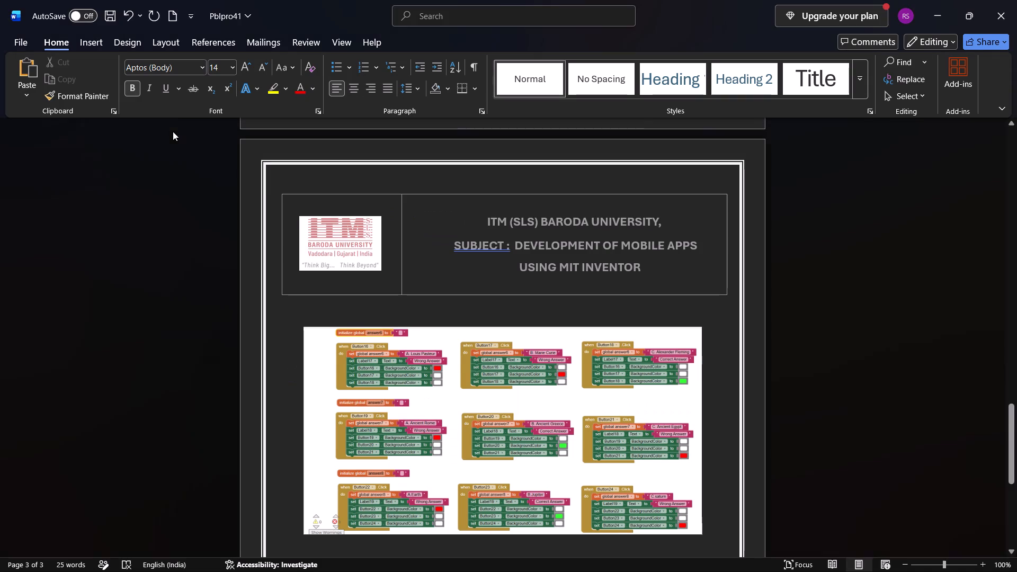
scroll(226, 202, down, 2)
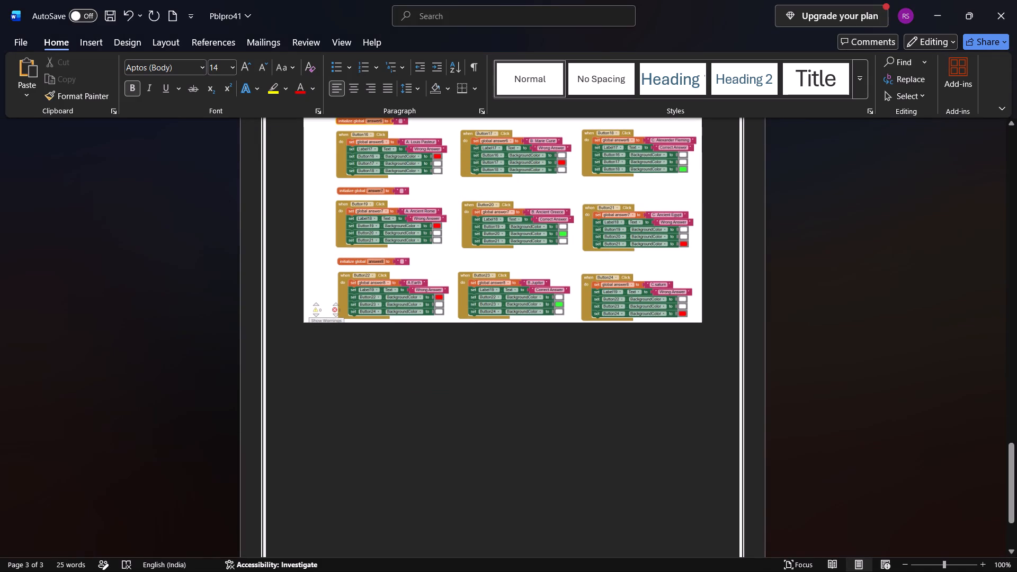
click(711, 320)
key(Return)
key(ctrl+v)
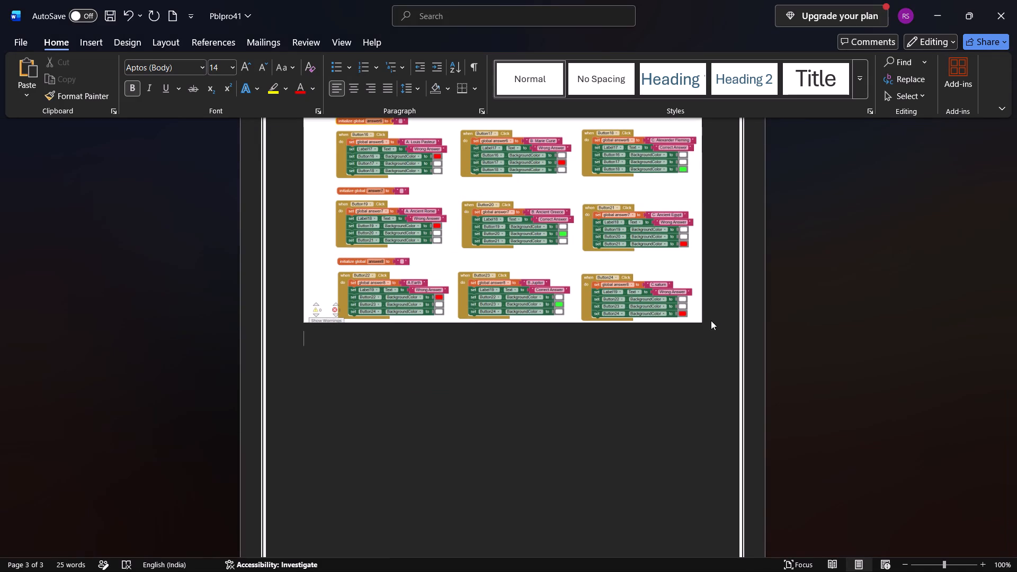
Stretch the lower blocks image on page 3 slightly taller.
scroll(593, 346, down, 1)
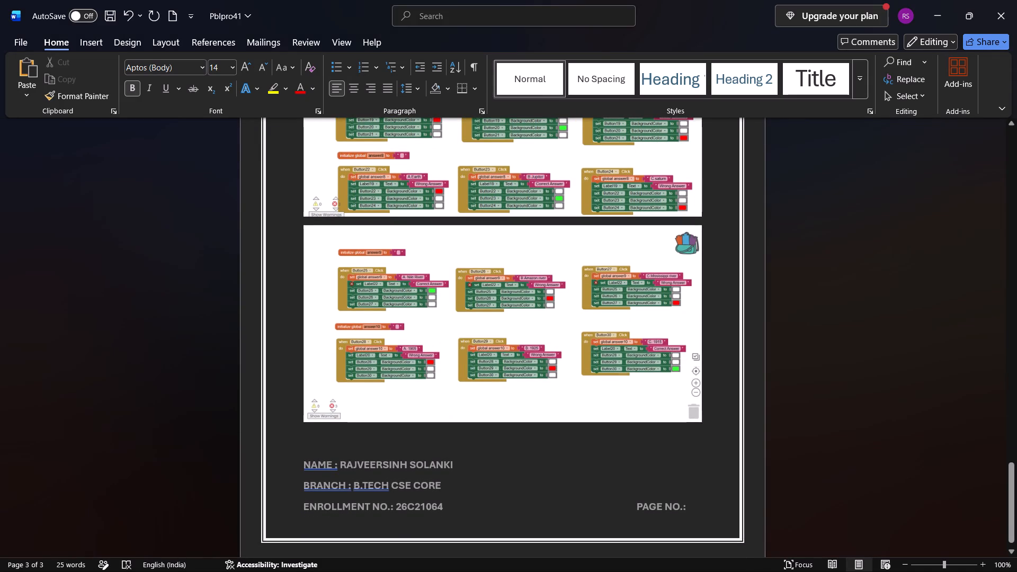
drag(457, 273, 459, 281)
click(504, 422)
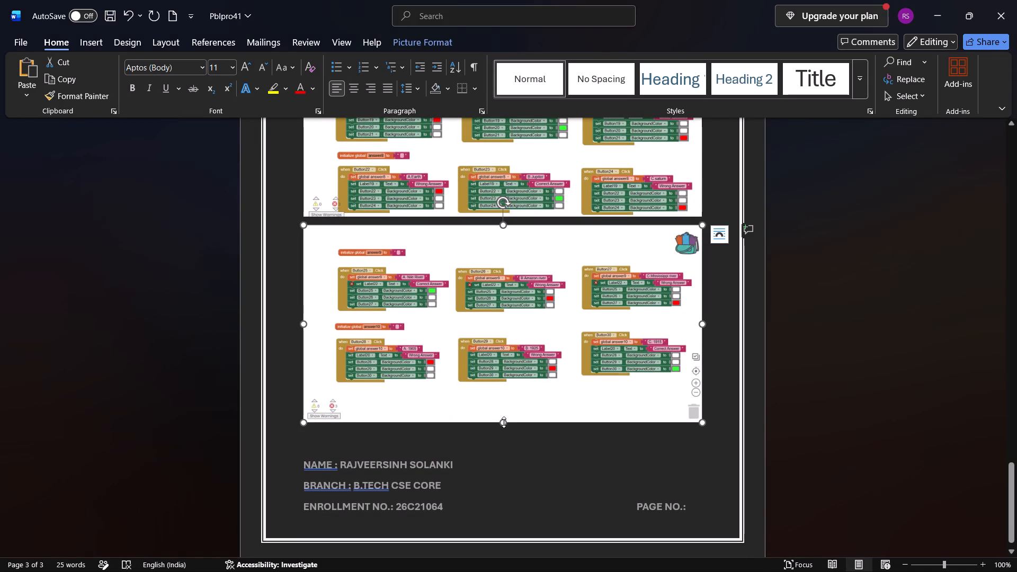
scroll(493, 451, down, 2)
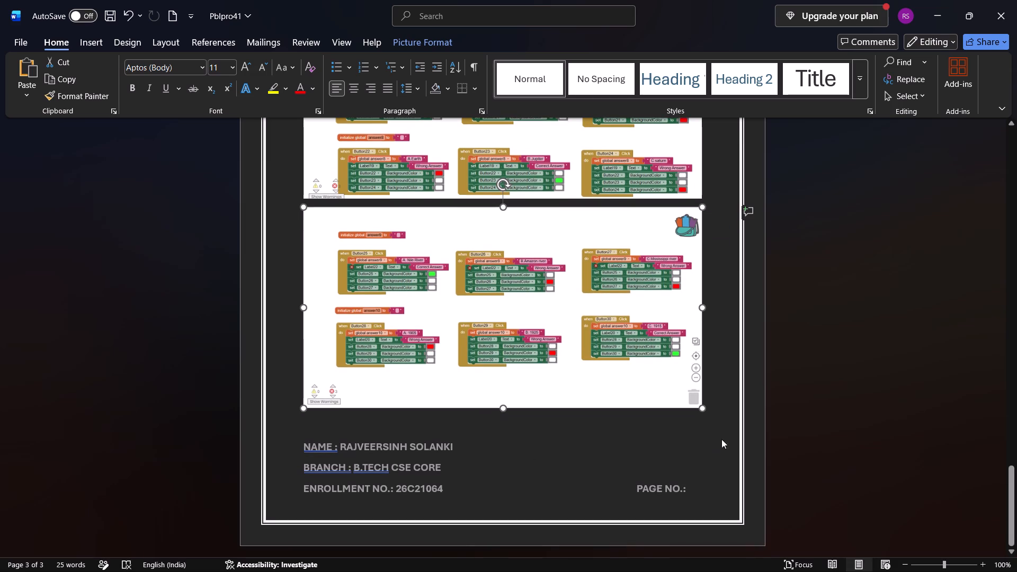
Add line breaks after the last blocks image to start page 4, and enter the heading "Output :" there.
click(722, 404)
key(Return)
key(Return)
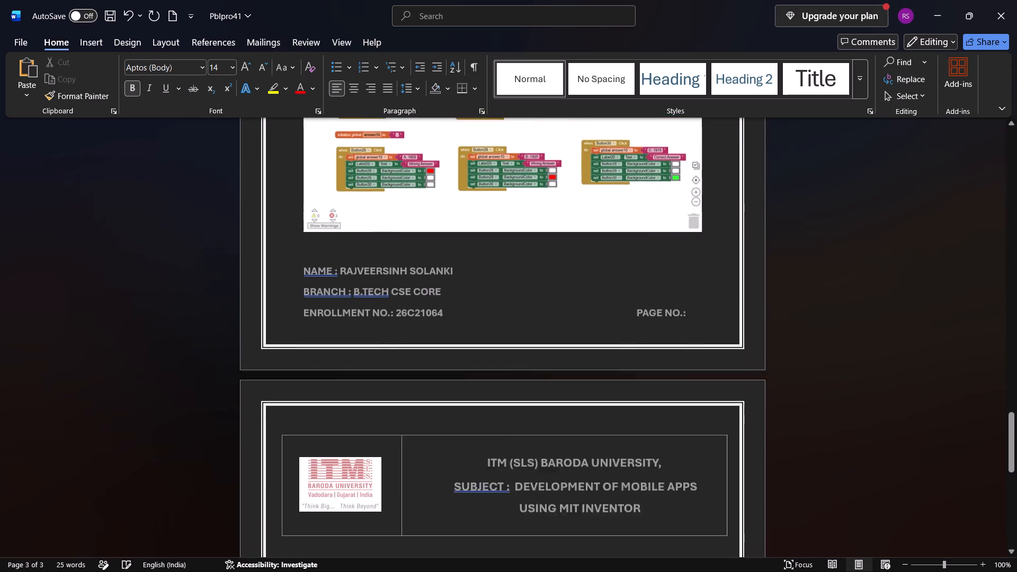
scroll(711, 401, down, 1)
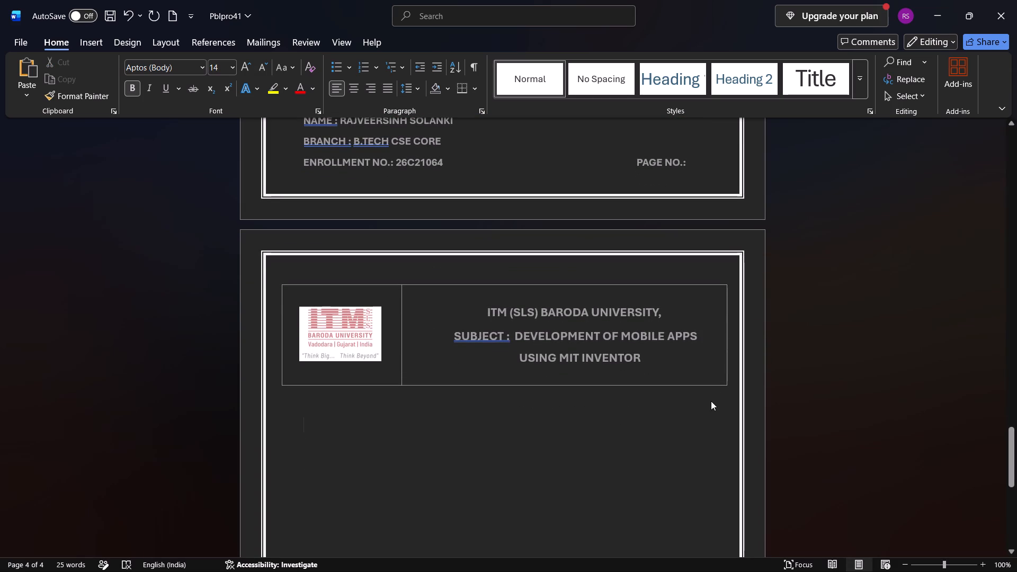
key(shift+o)
text(ut)
text(put)
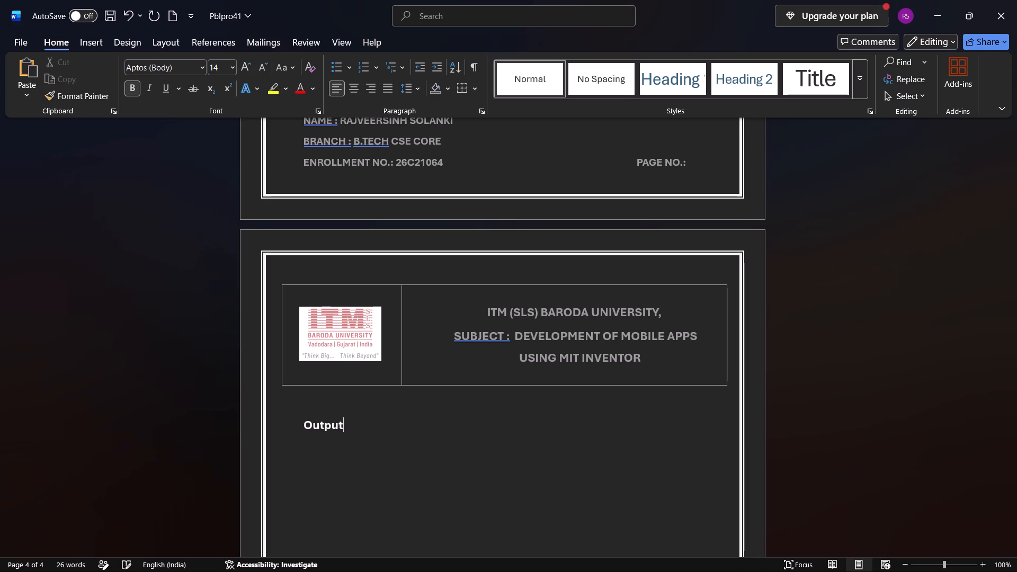
key(space)
key(shift+colon)
key(space)
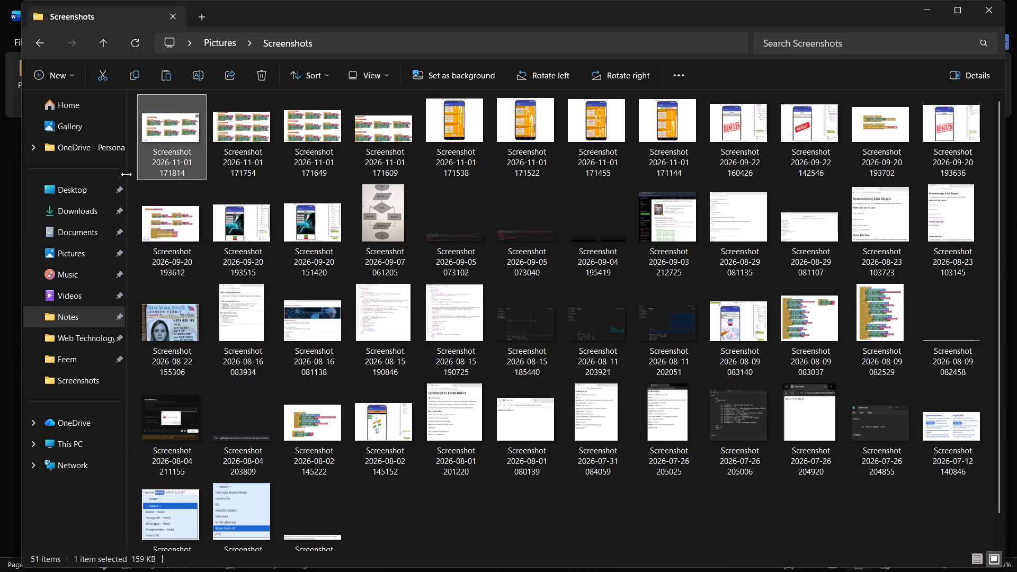
Insert the phone screenshot of the General Knowledge Quiz app from the Pictures folder below the "Output :" heading.
click(88, 297)
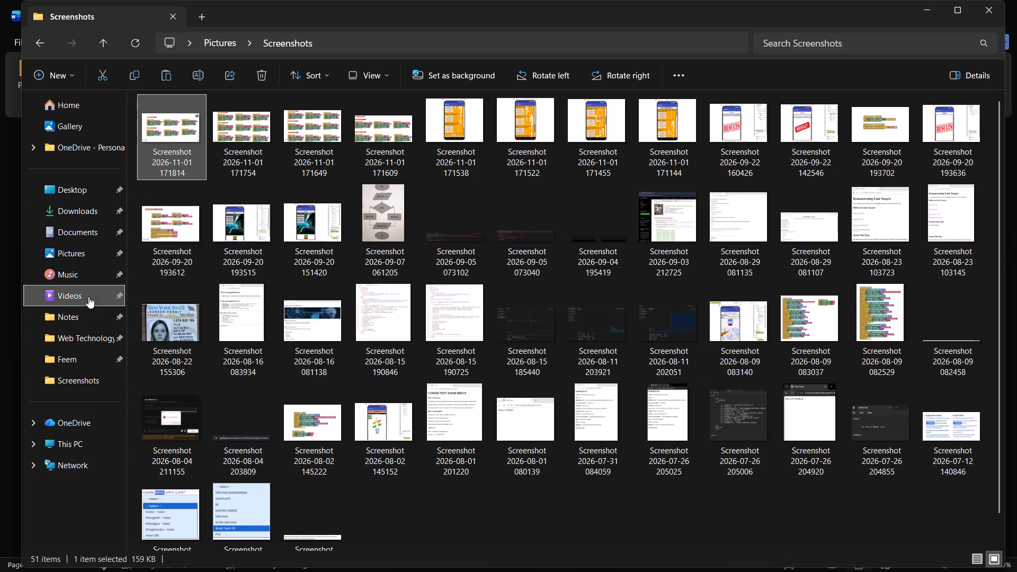
click(86, 317)
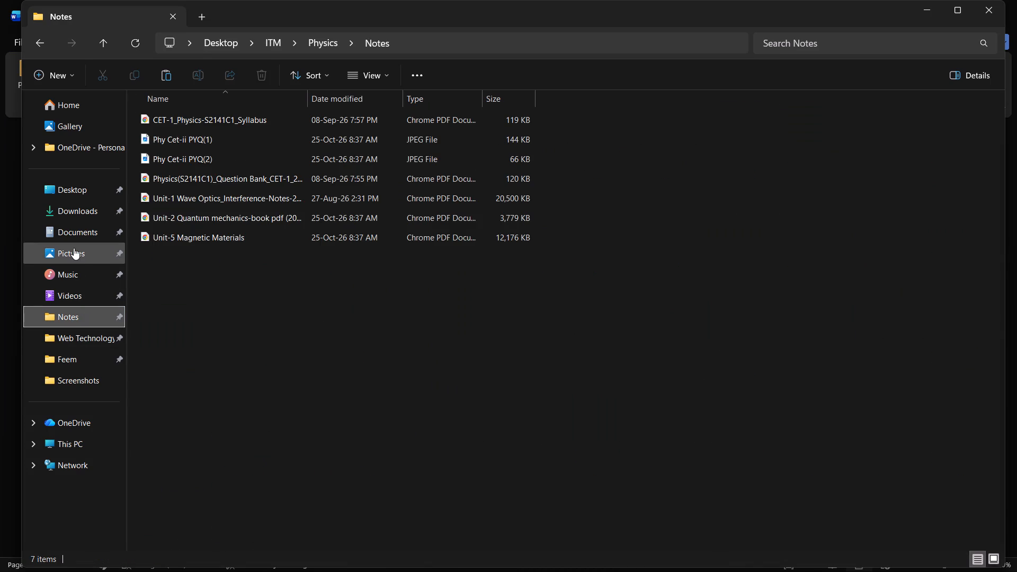
click(74, 248)
click(248, 140)
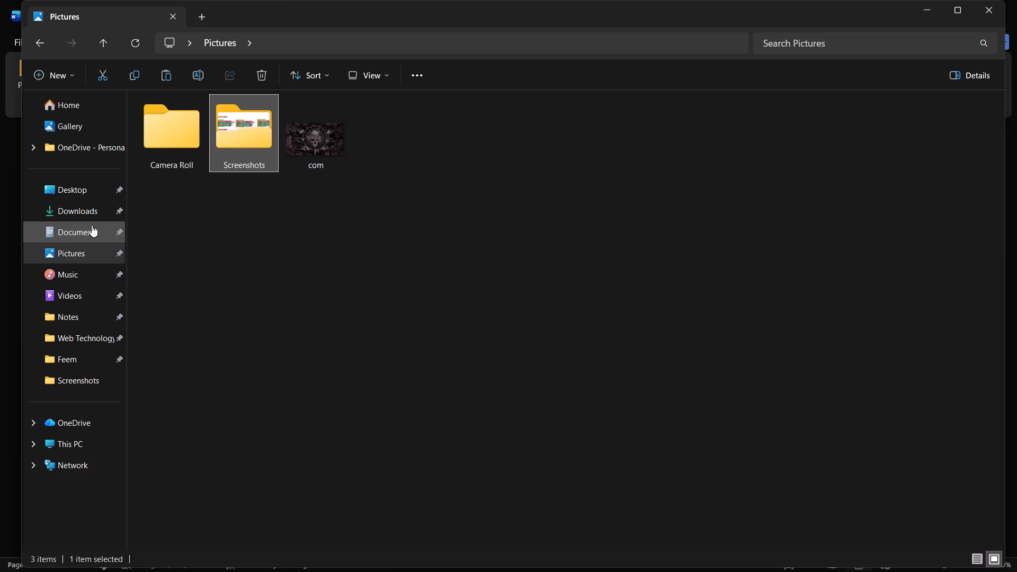
Copy "WhatsApp Image 2026-11-01 at 5.28.52 PM1" from Desktop > ITM > Projects > MIT App Inventer and paste it below "Output :" in Pblpro41.
double_click(86, 191)
double_click(195, 158)
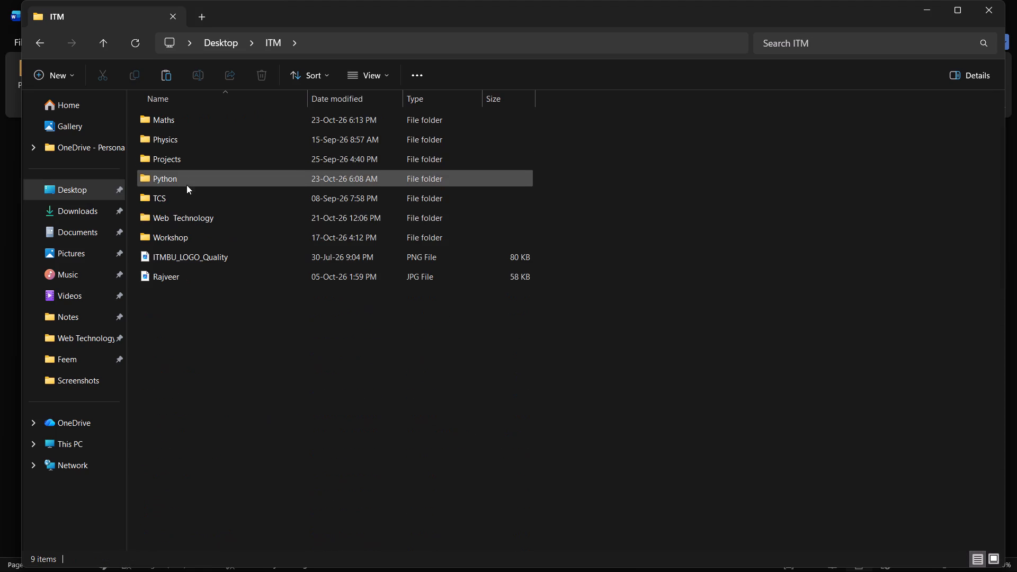
double_click(207, 165)
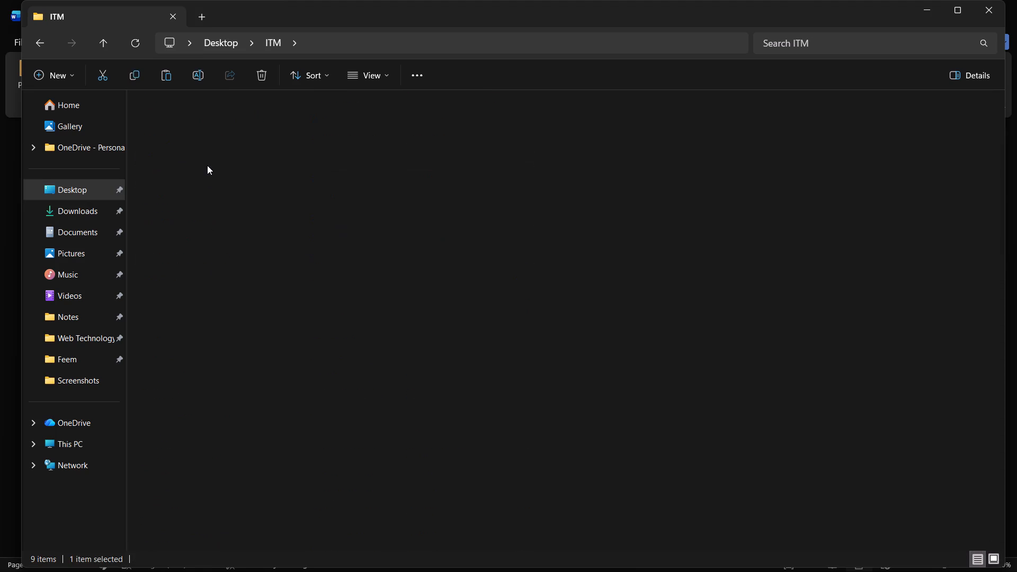
double_click(226, 126)
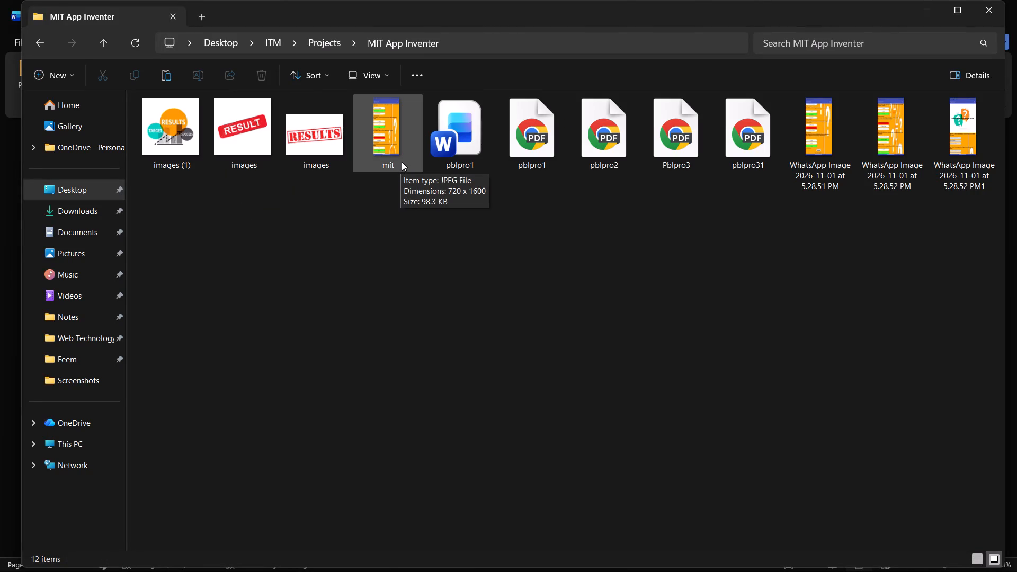
scroll(657, 190, down, 1)
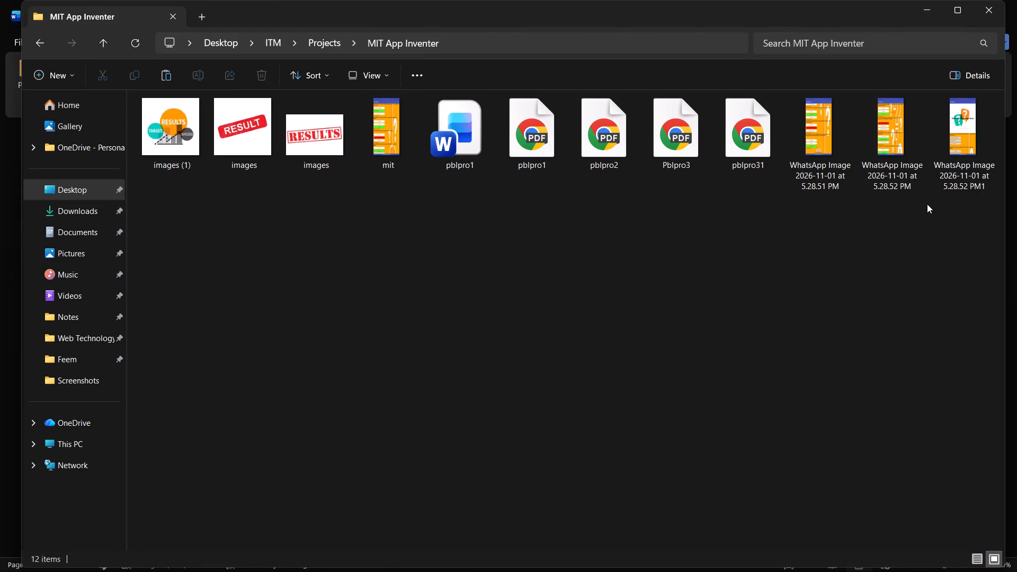
right_click(958, 123)
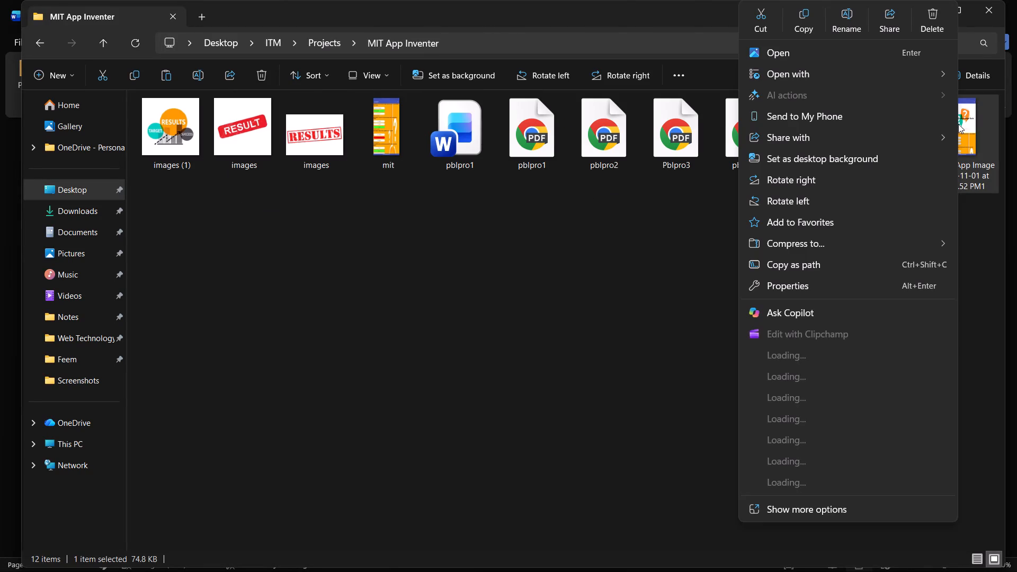
click(808, 24)
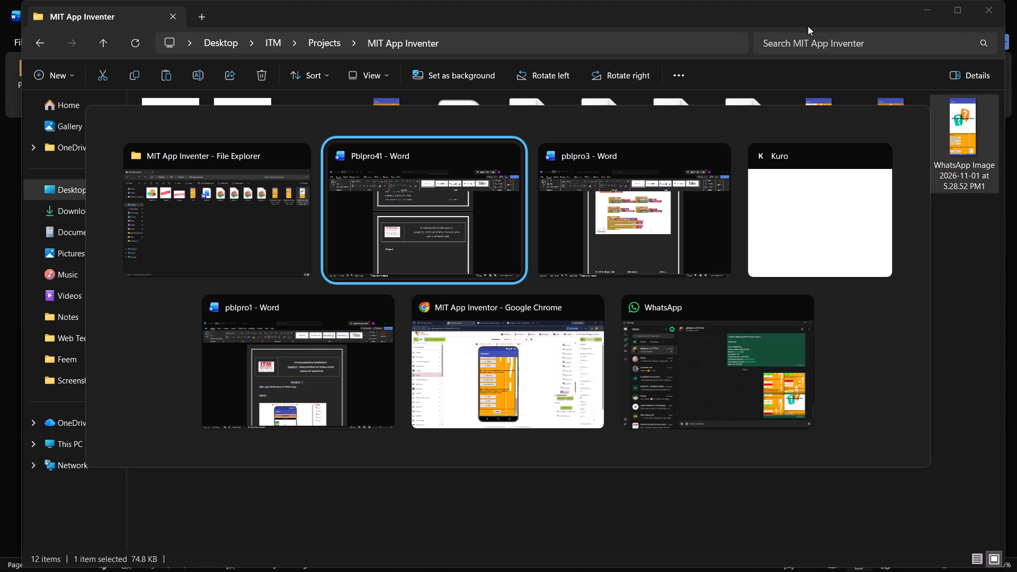
key(Return)
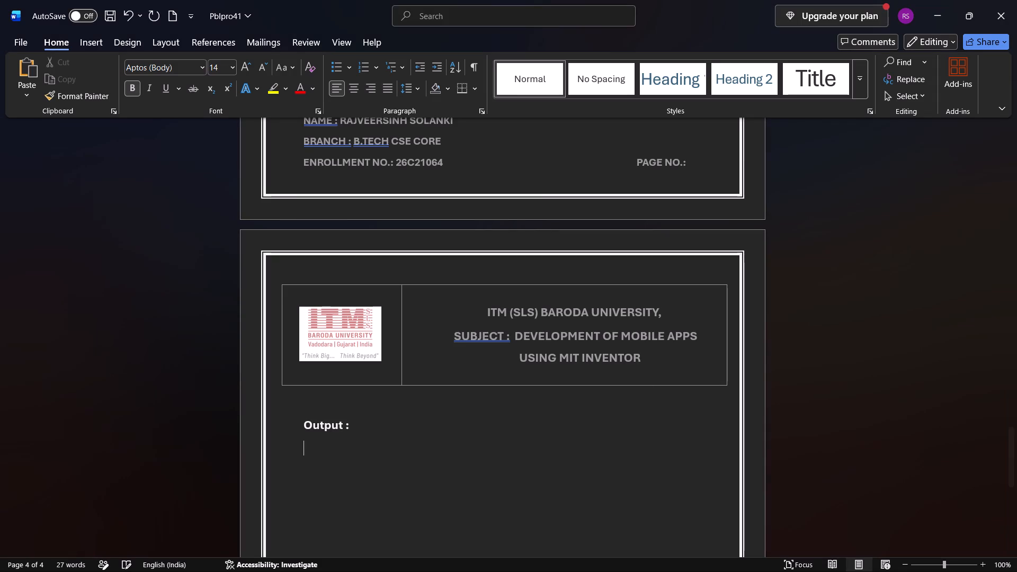
key(ctrl+v)
Select the pasted General Knowledge Quiz screenshot on page 4 and go to its lower end.
scroll(598, 441, down, 1)
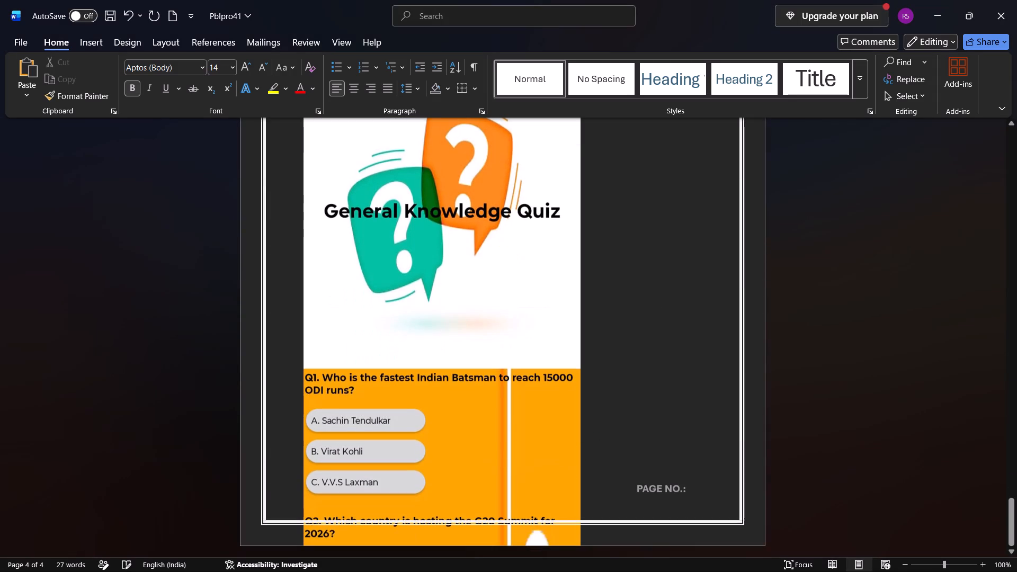
click(456, 320)
scroll(461, 319, down, 1)
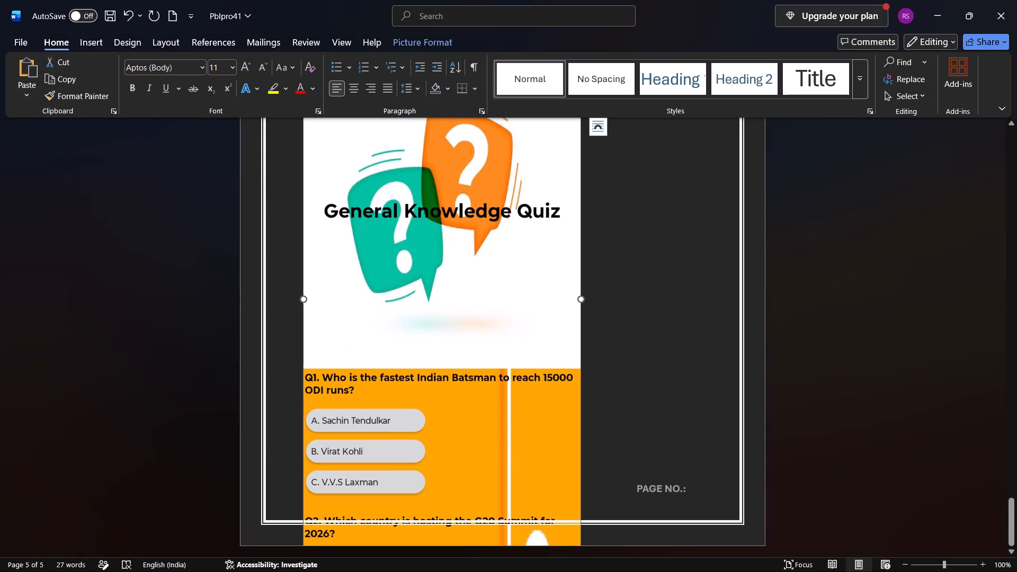
Shrink the quiz app screenshot in height and width so it fits under the "Output :" heading on page 4.
scroll(482, 399, down, 3)
scroll(551, 343, up, 3)
scroll(551, 343, down, 1)
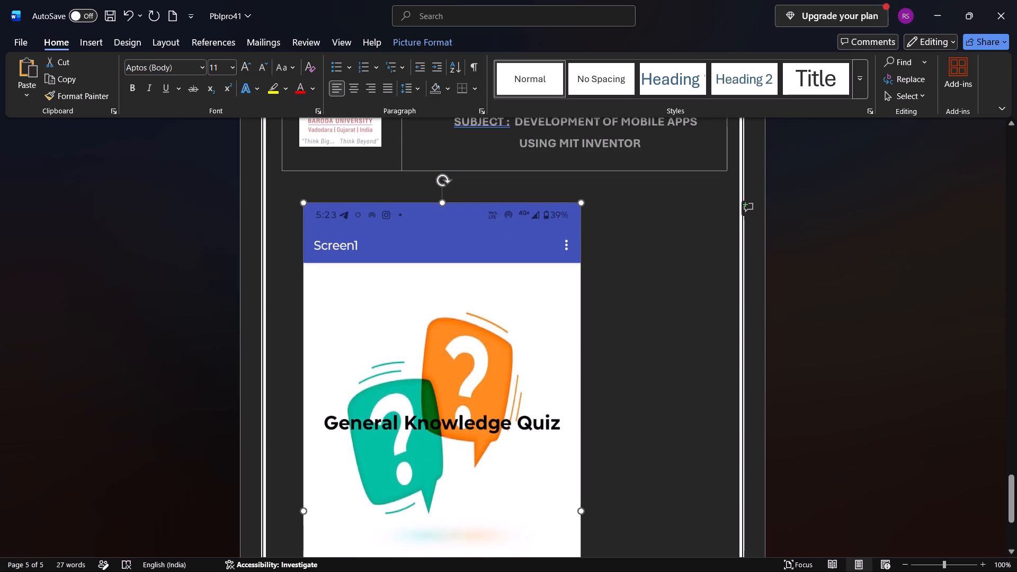
drag(442, 203, 426, 456)
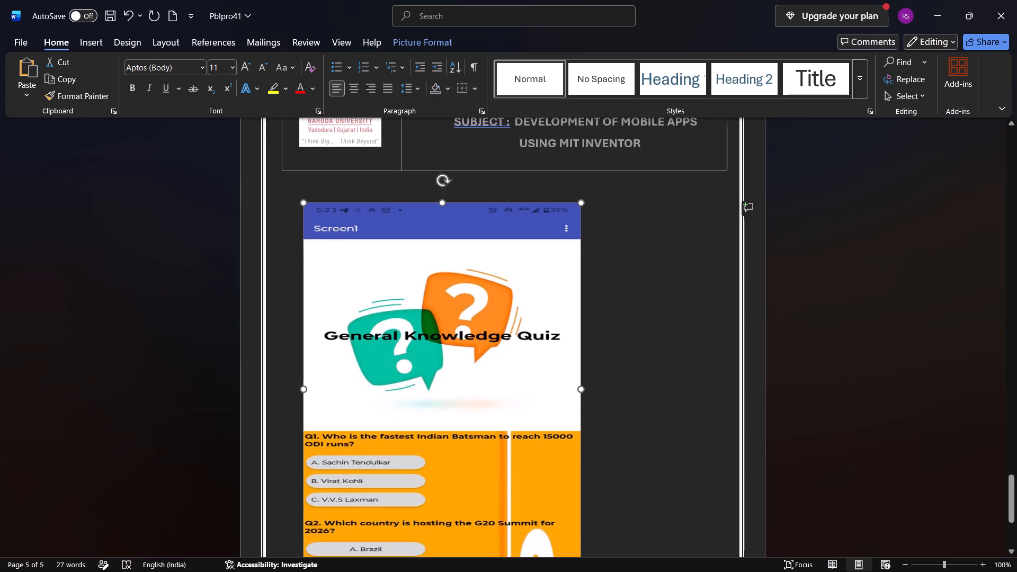
drag(426, 456, 423, 476)
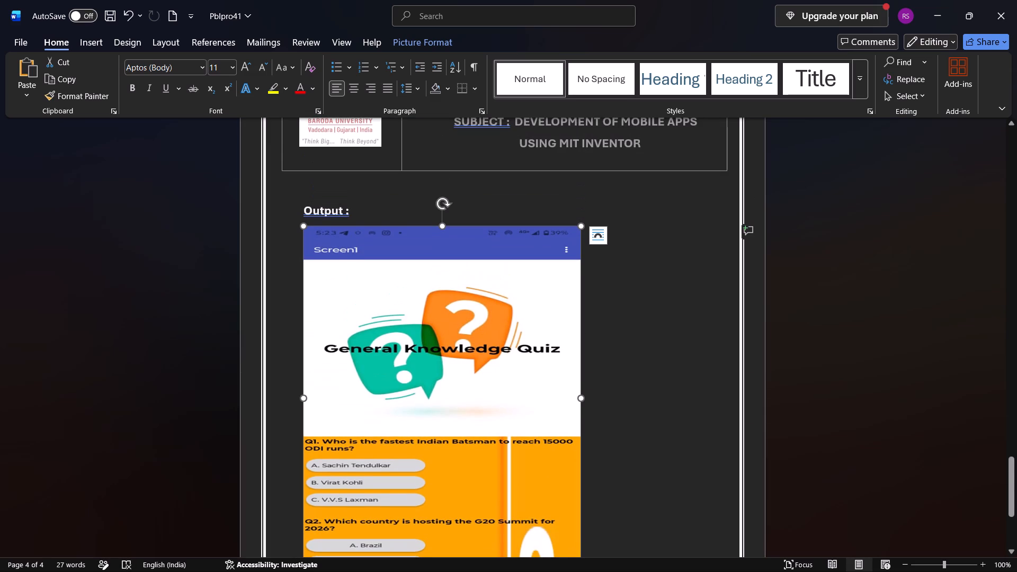
scroll(659, 312, down, 2)
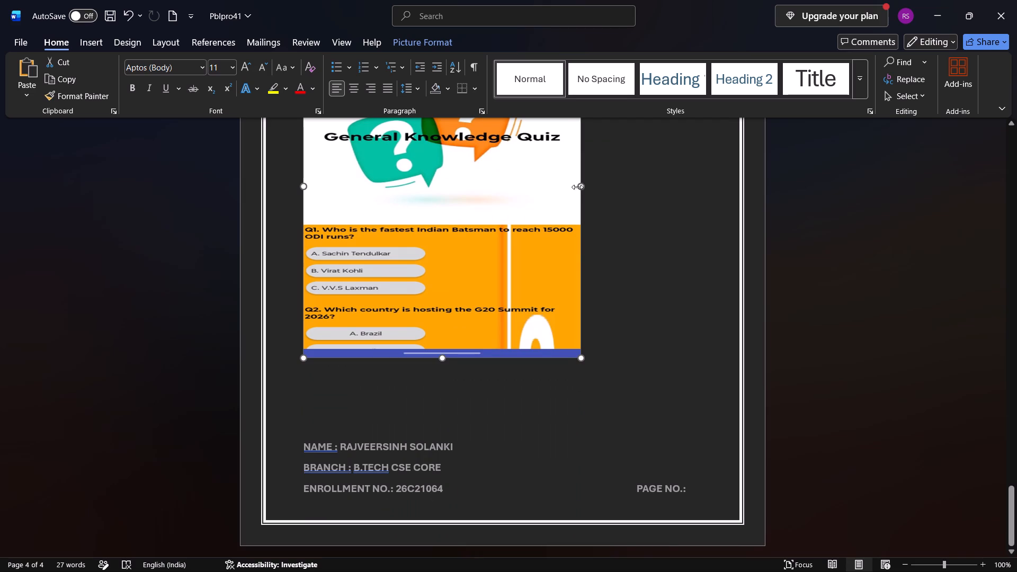
drag(577, 187, 483, 203)
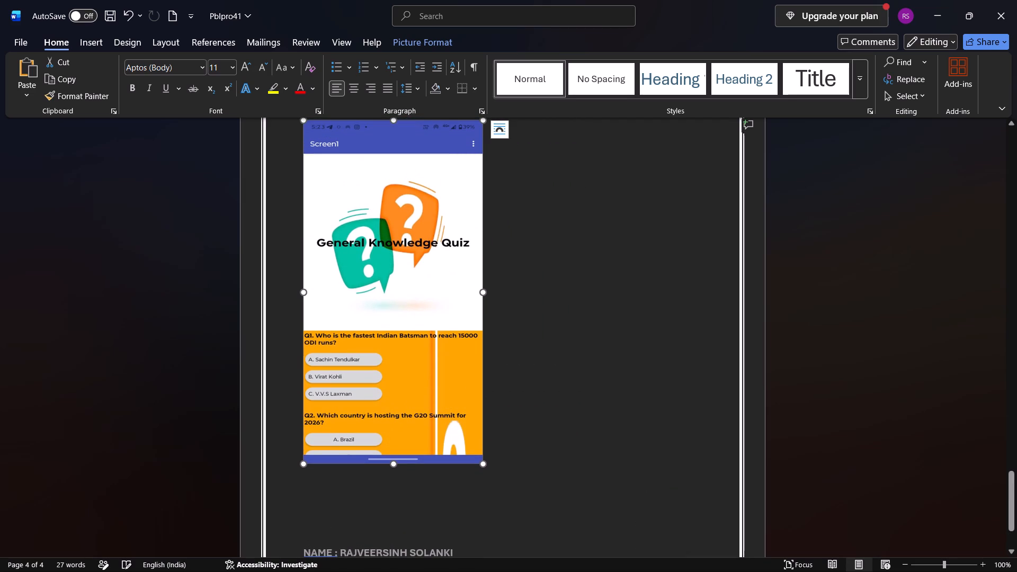
Shrink the General Knowledge Quiz screenshot further in height and width, leaving room beside it on page 4.
drag(395, 468, 392, 425)
drag(484, 430, 452, 390)
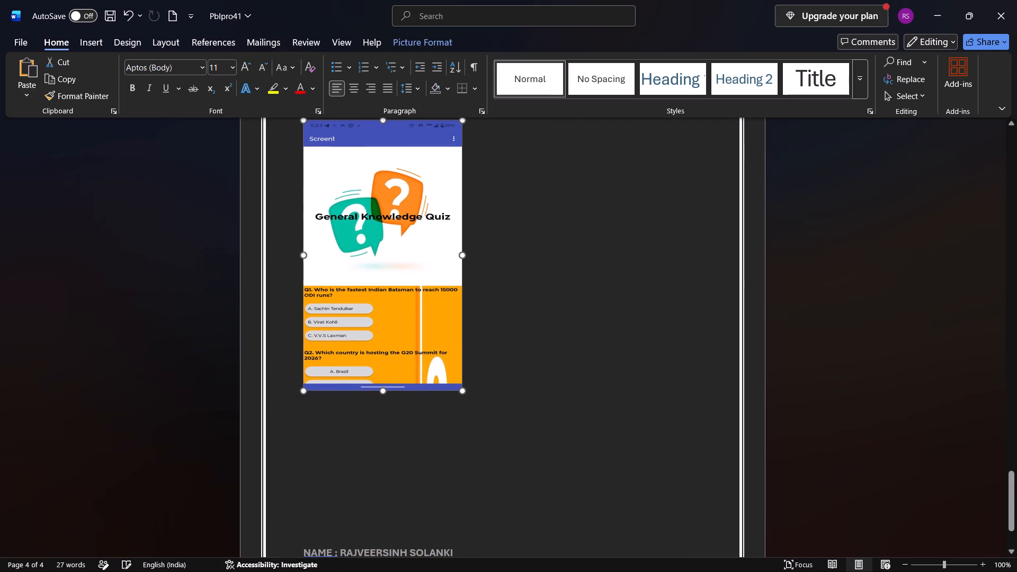
drag(464, 255, 445, 256)
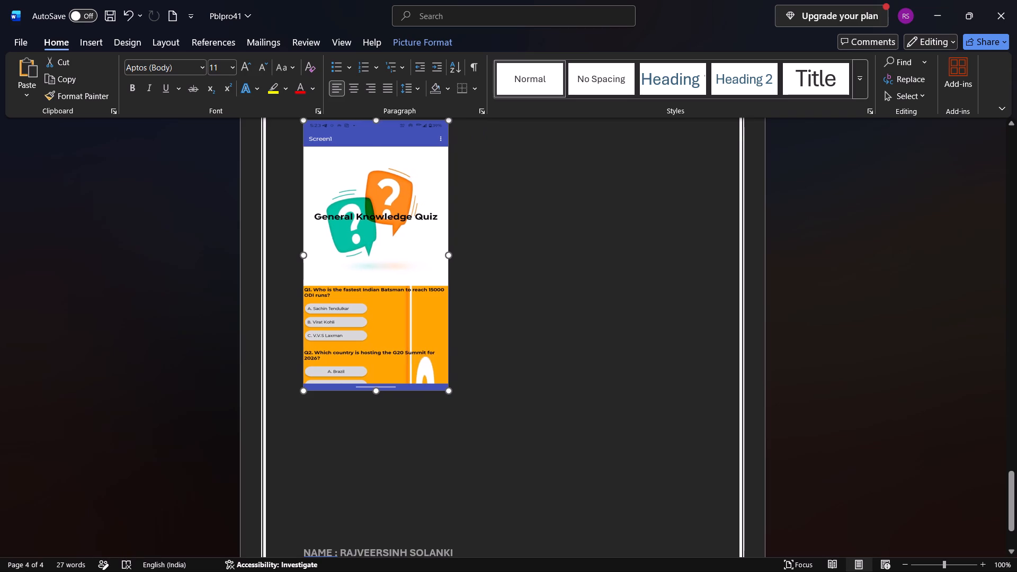
drag(445, 256, 437, 259)
scroll(432, 259, down, 1)
scroll(432, 259, up, 3)
scroll(432, 259, down, 1)
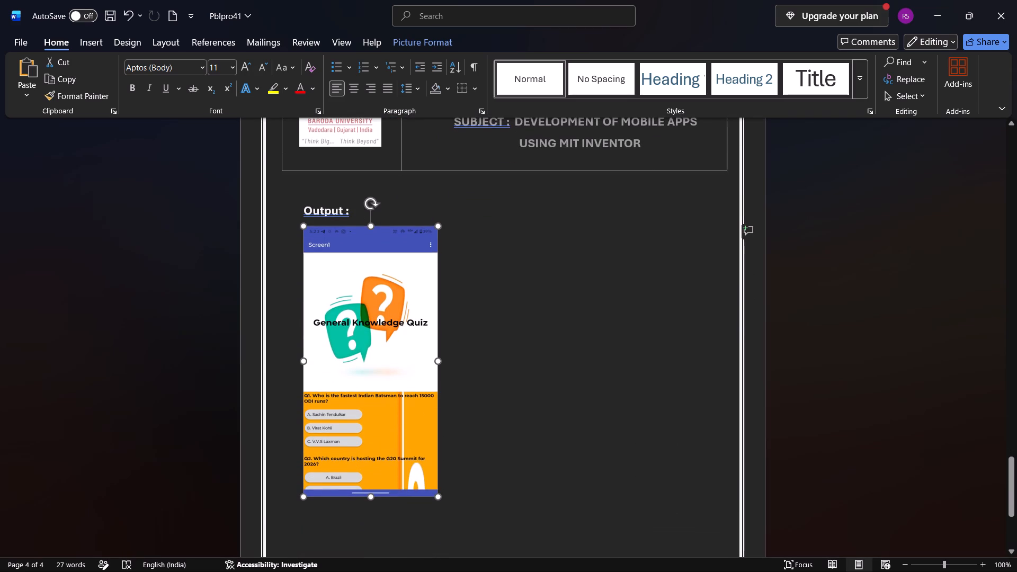
drag(370, 228, 359, 284)
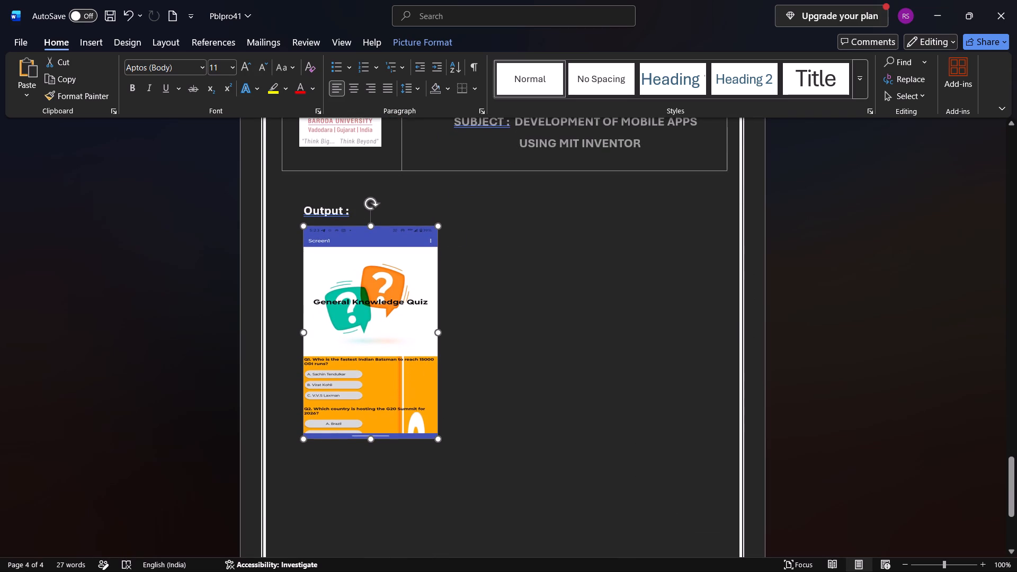
drag(441, 333, 435, 333)
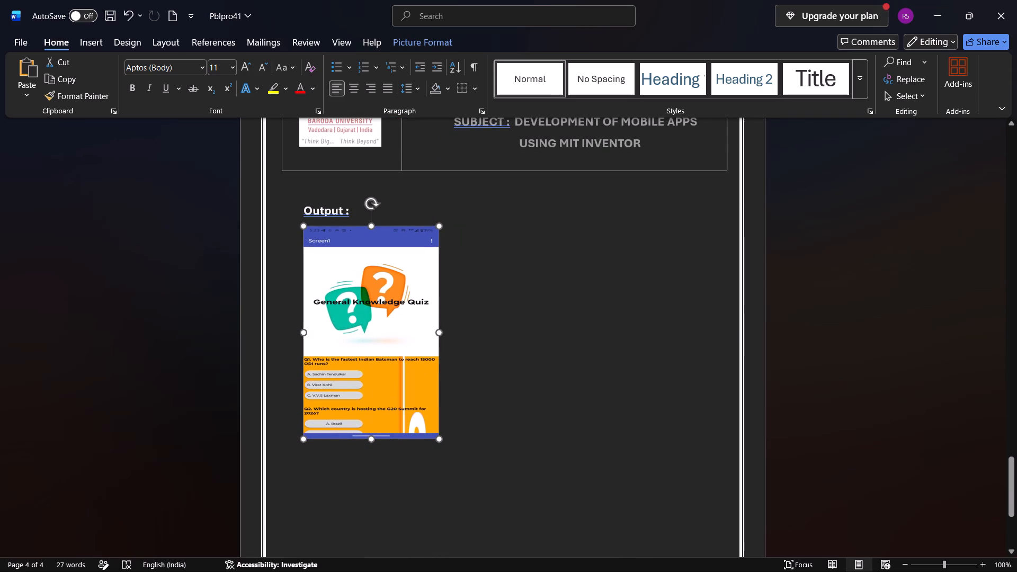
drag(435, 333, 417, 335)
scroll(411, 333, down, 1)
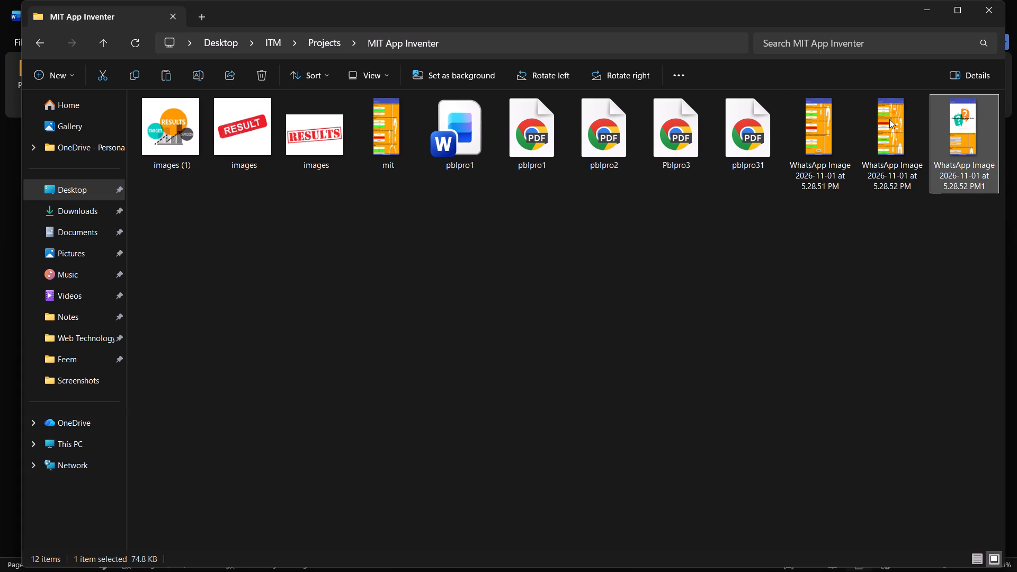
View the quiz screenshots "WhatsApp Image 2026-11-01 at 5.28.52 PM", "WhatsApp Image 2026-11-01 at 5.28.51 PM" and "mit" in Photos to check which questions each shows.
click(889, 120)
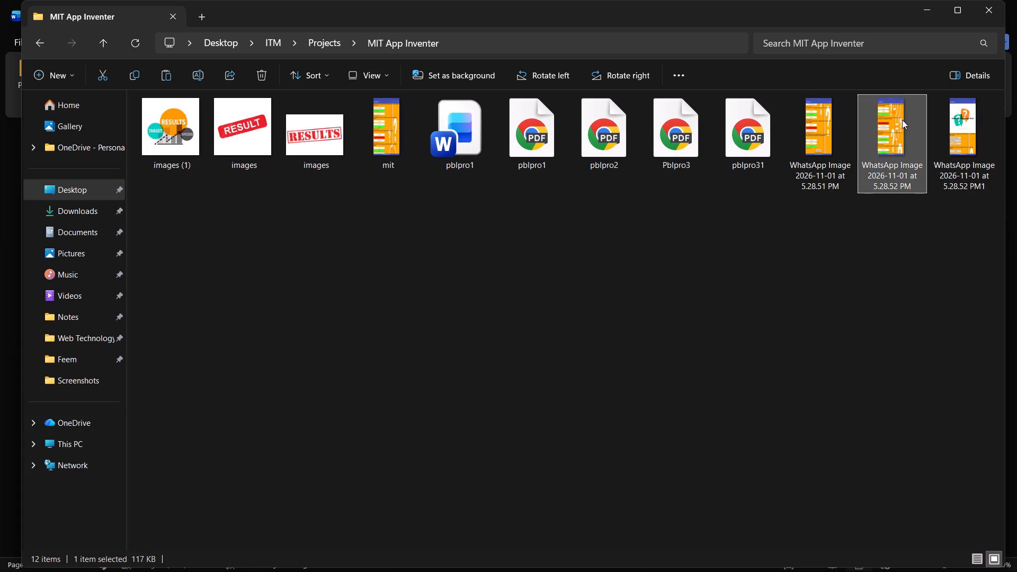
click(944, 124)
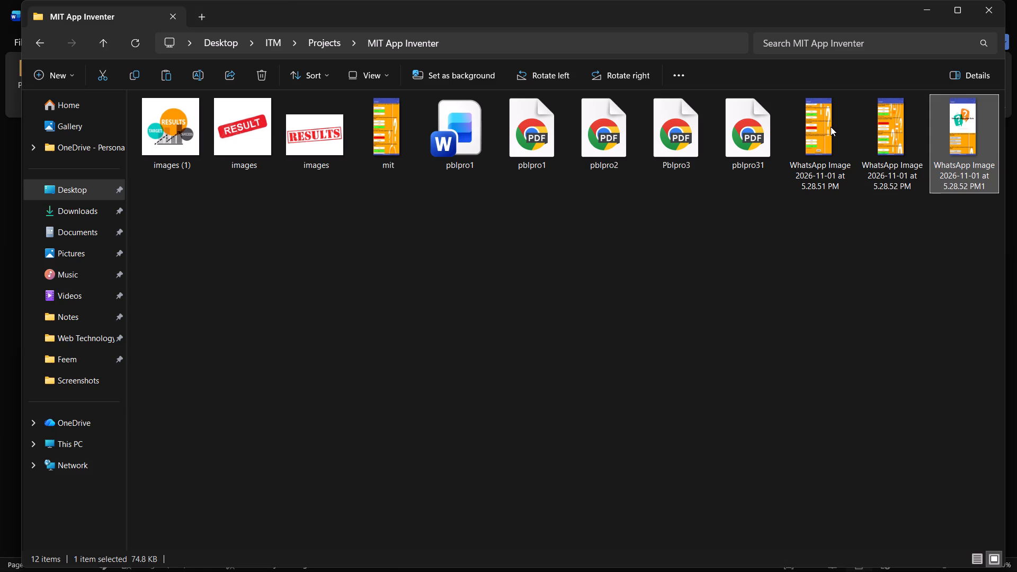
click(891, 128)
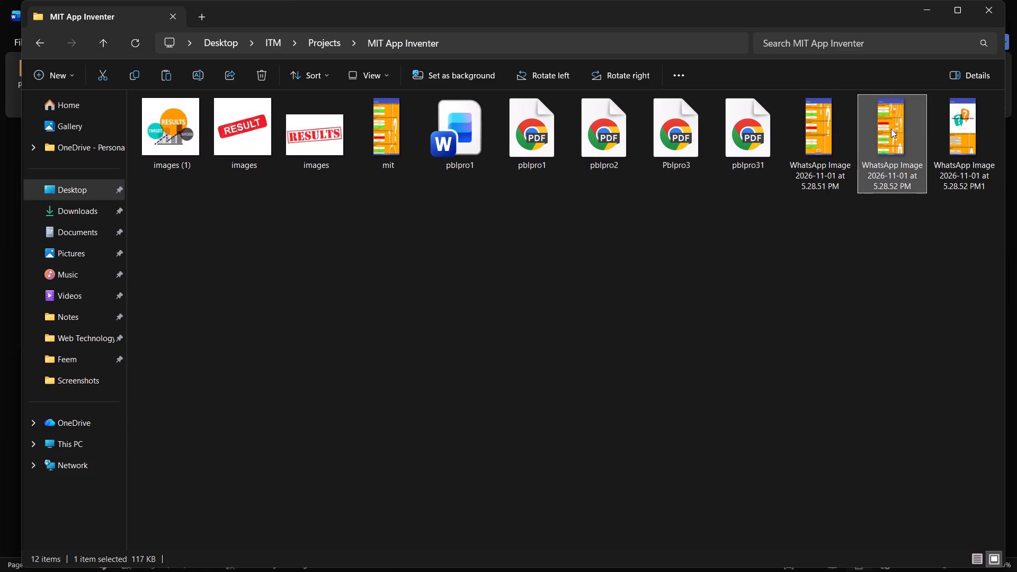
double_click(891, 129)
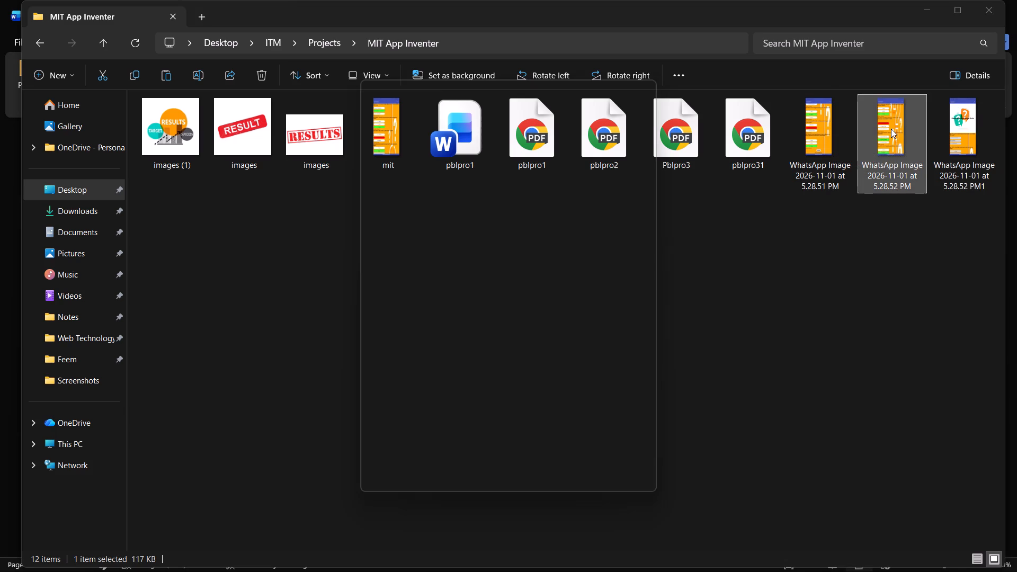
click(460, 228)
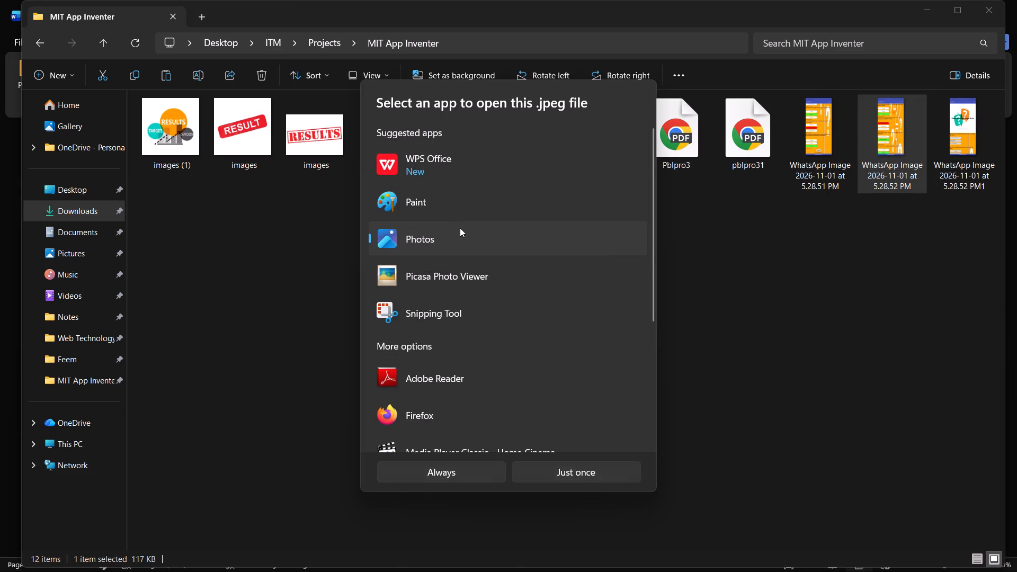
click(461, 228)
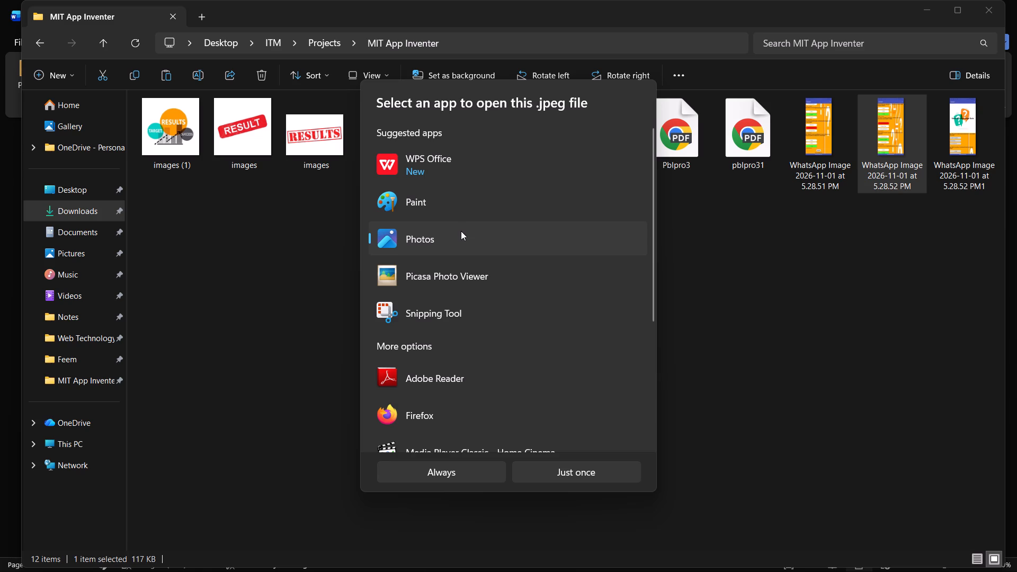
double_click(461, 233)
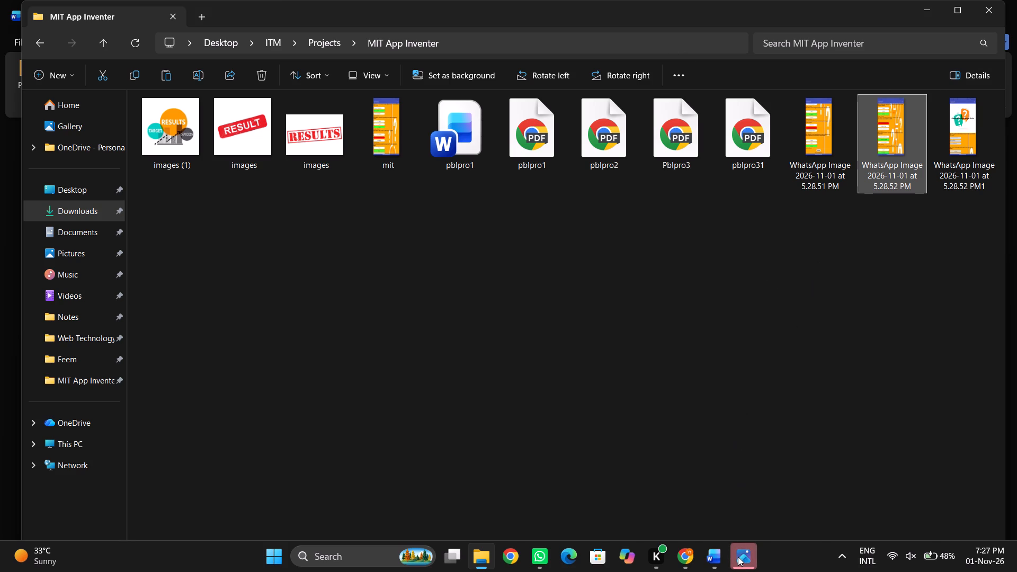
click(747, 519)
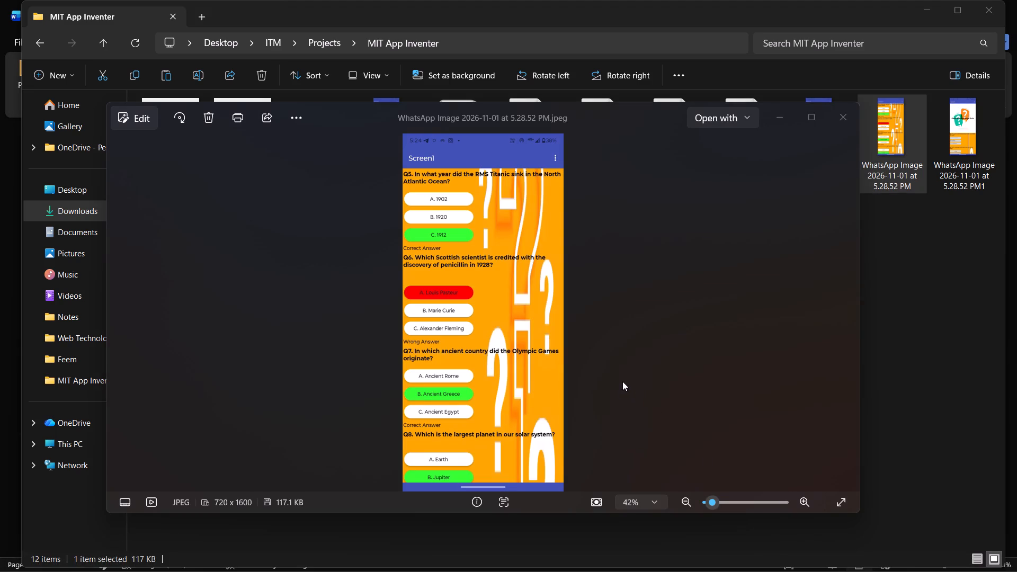
click(835, 114)
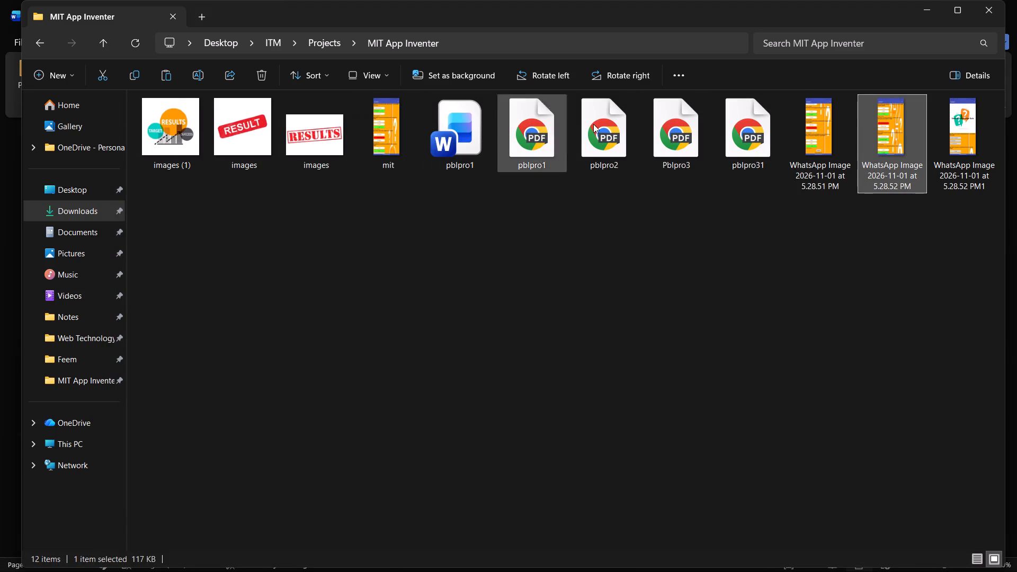
double_click(825, 127)
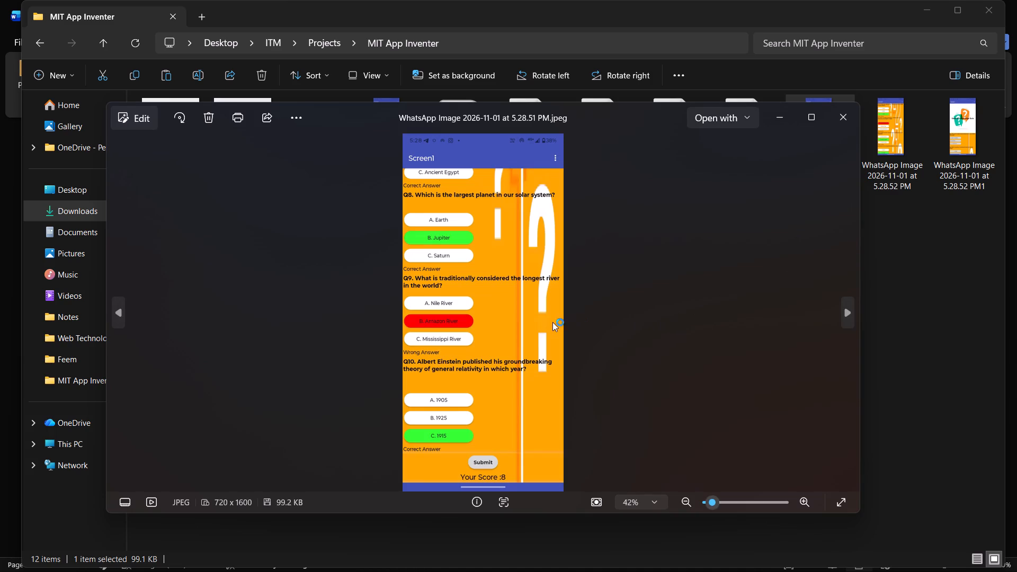
click(842, 124)
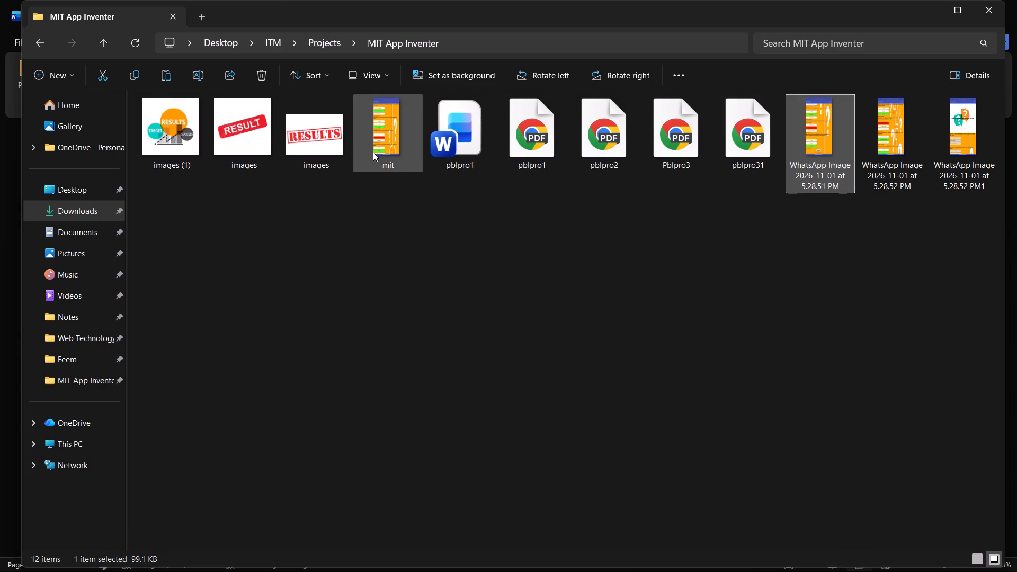
double_click(376, 110)
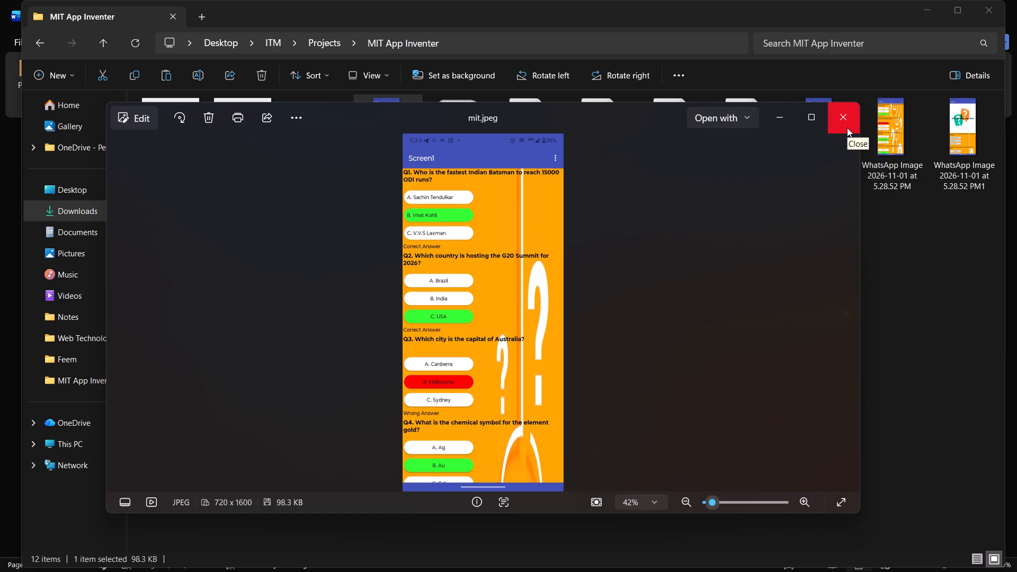
click(847, 128)
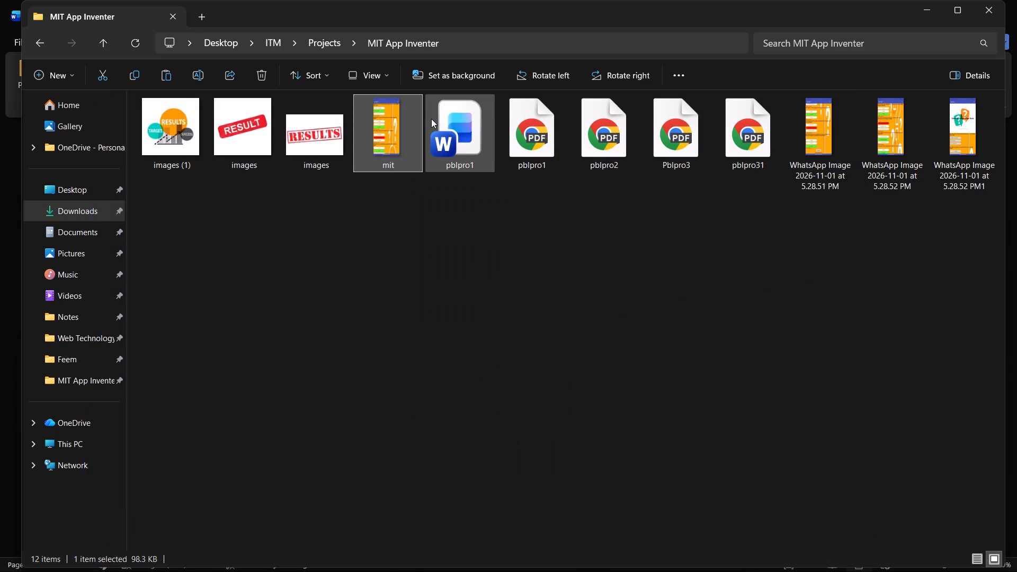
Copy the "mit" image from the MIT App Inventer folder and paste it in Pblpro41 after the first screenshot, separated by a space.
key(ctrl+c)
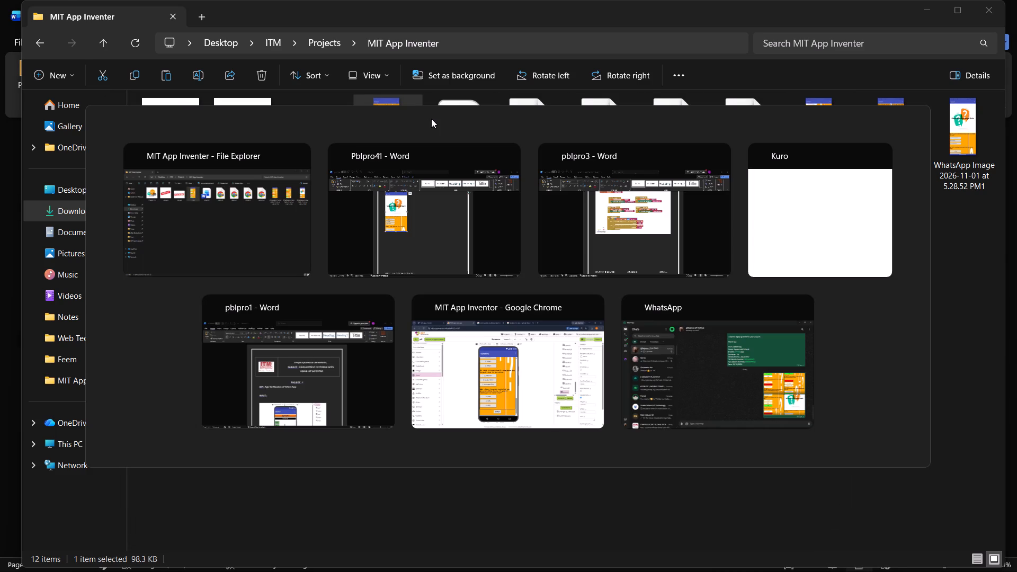
click(615, 230)
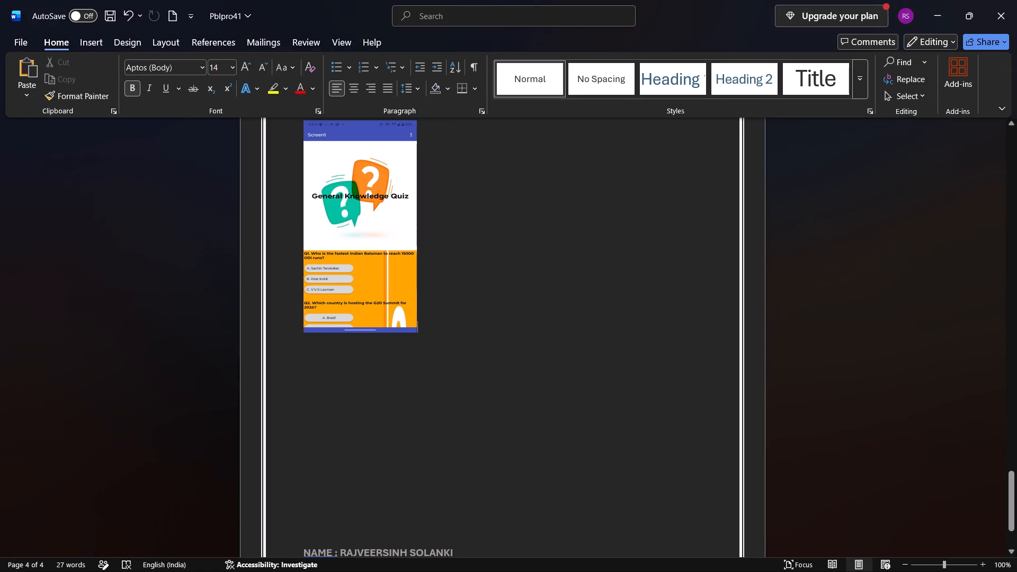
key(space)
key(ctrl+v)
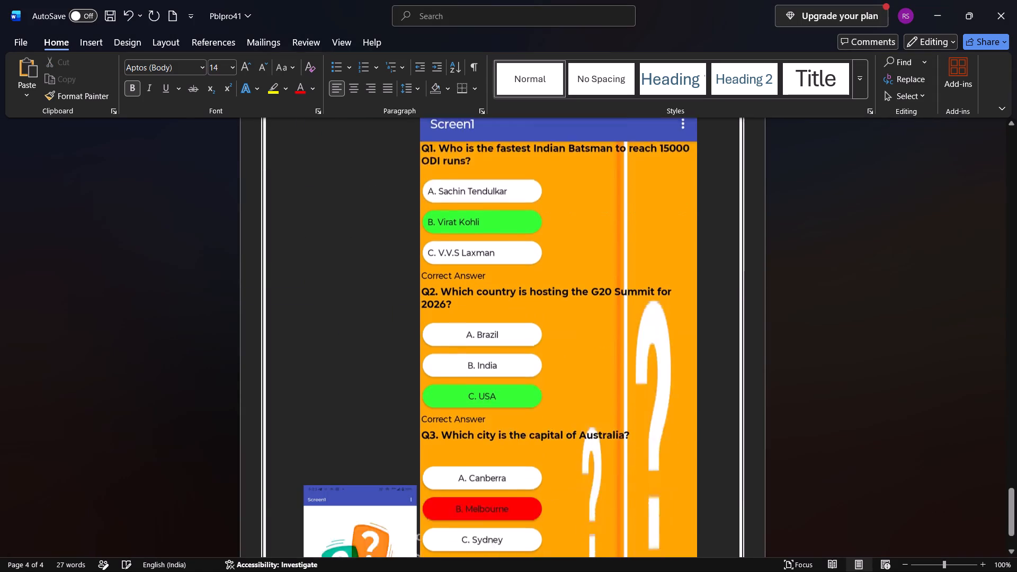
scroll(582, 406, down, 1)
Shrink the pasted Q1–Q4 screenshot in height and width to roughly match the quiz title screenshot beside it.
click(559, 363)
scroll(560, 358, up, 2)
drag(557, 201, 568, 341)
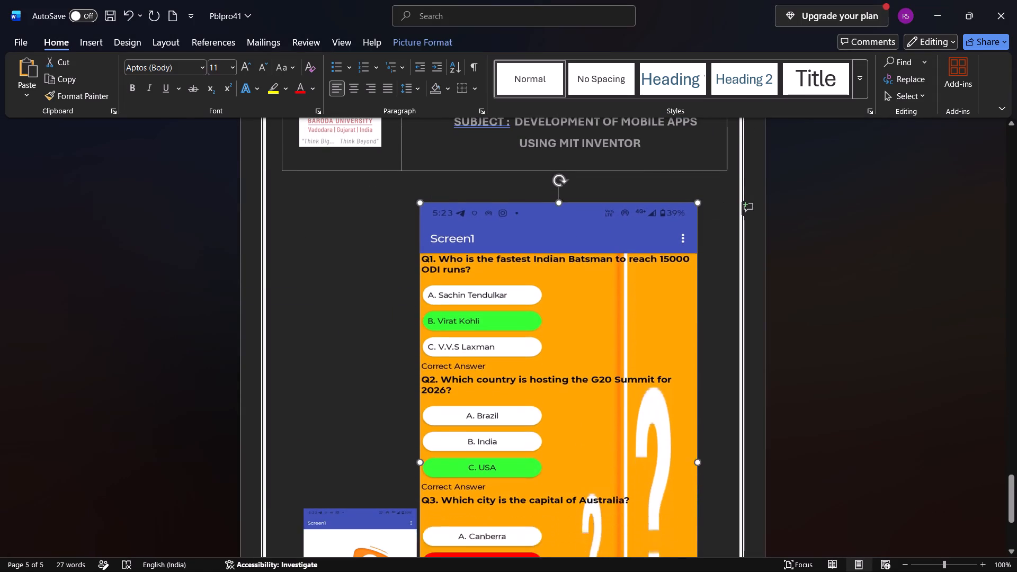
drag(568, 341, 561, 541)
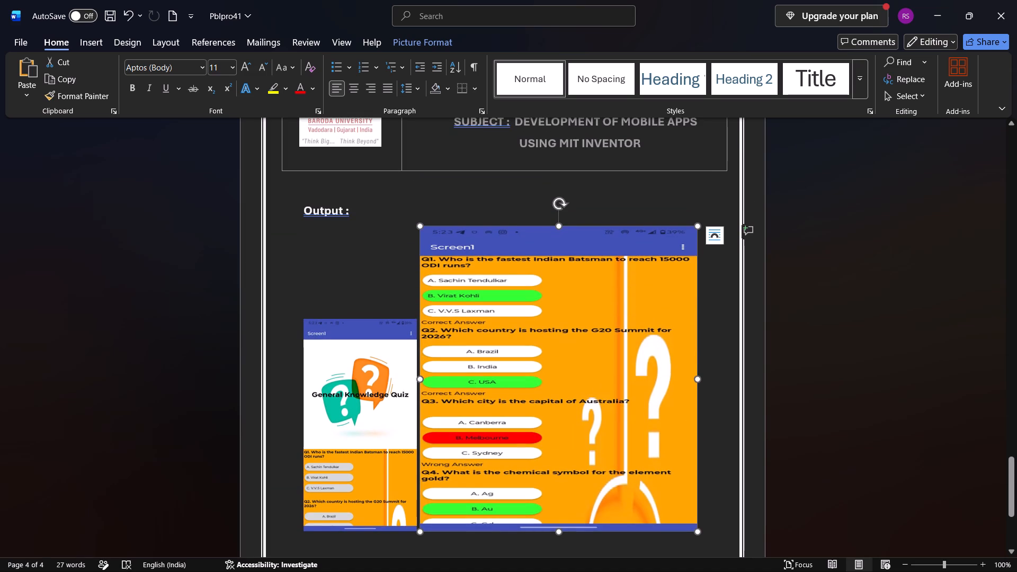
drag(557, 224, 562, 338)
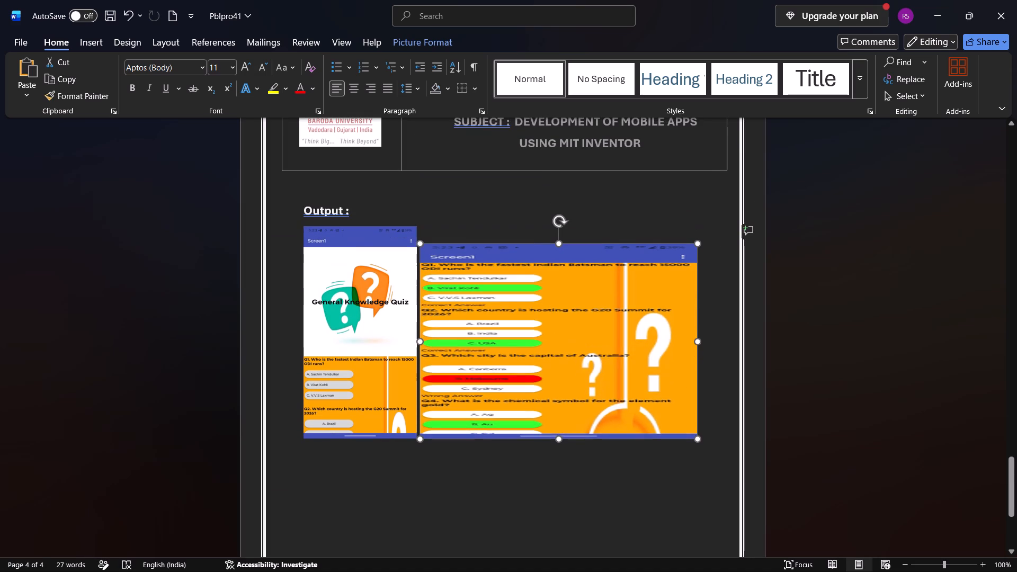
drag(562, 338, 560, 318)
drag(694, 332, 518, 367)
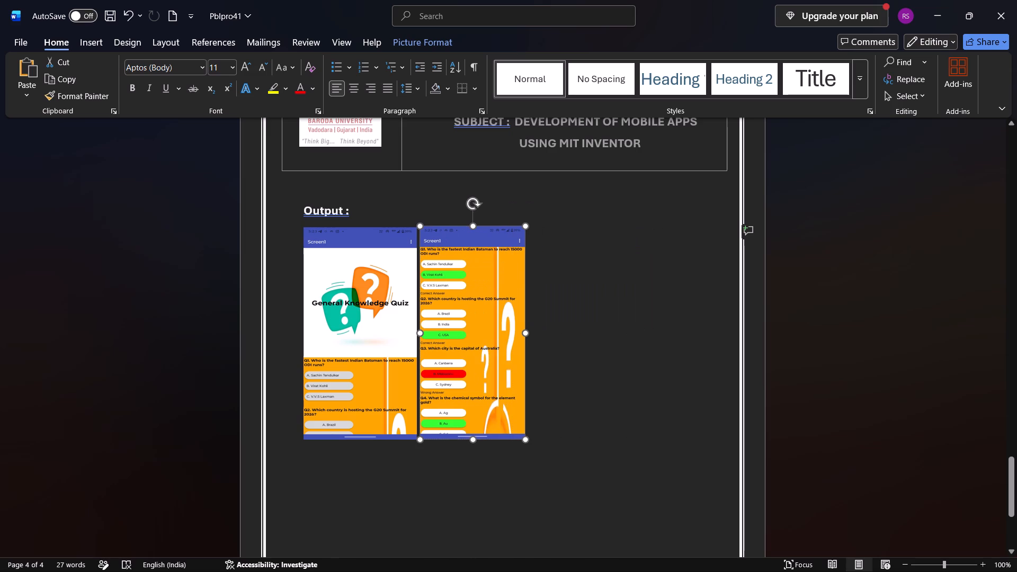
drag(518, 367, 530, 364)
click(530, 364)
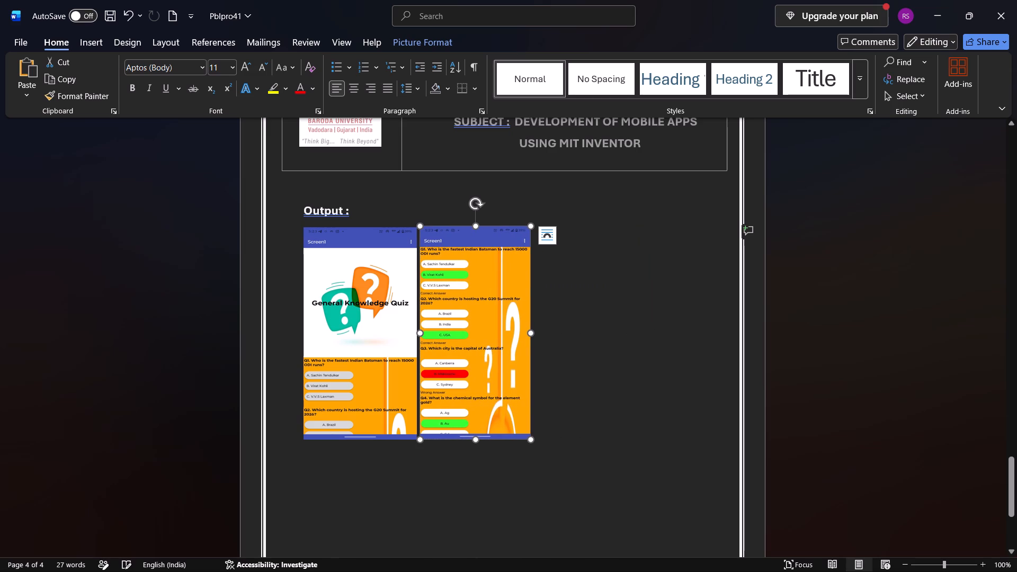
click(417, 348)
Widen the gap between the two quiz screenshots on page 4 with extra spaces before the Q1–Q4 screenshot.
click(620, 415)
key(Left)
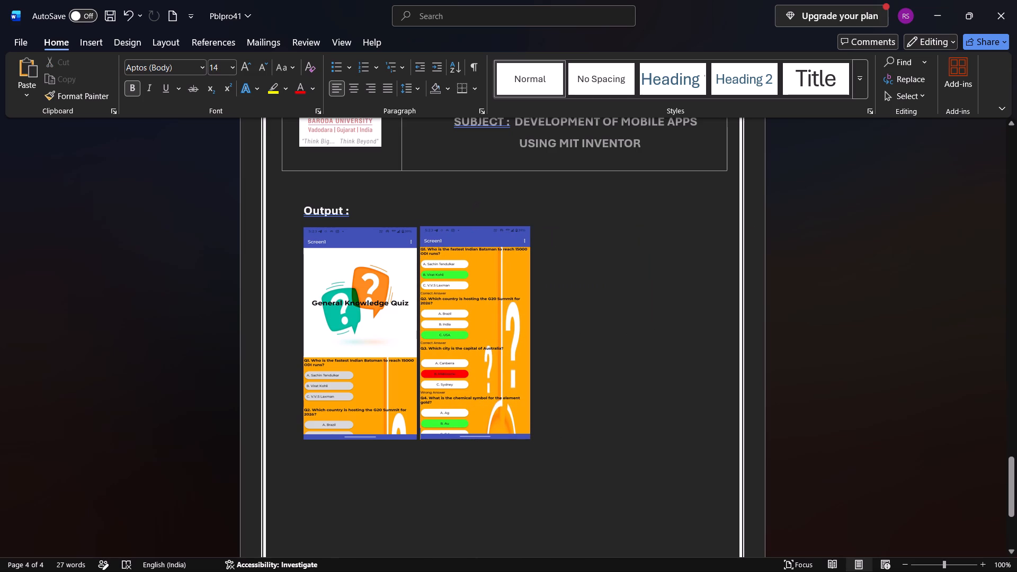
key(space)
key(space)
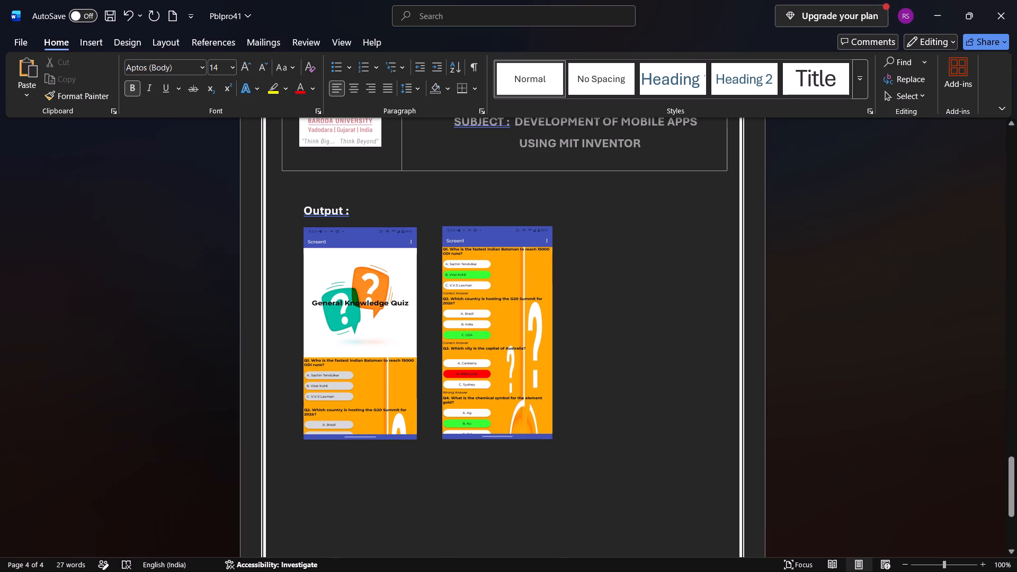
Insert spaces before the General Knowledge Quiz screenshot to shift both screenshots towards the middle of the page.
key(Left)
key(Left)
key(Left)
key(Left)
key(Left)
key(Left)
key(Left)
key(Left)
key(Left)
key(Left)
key(Left)
key(Left)
key(Left)
key(Down)
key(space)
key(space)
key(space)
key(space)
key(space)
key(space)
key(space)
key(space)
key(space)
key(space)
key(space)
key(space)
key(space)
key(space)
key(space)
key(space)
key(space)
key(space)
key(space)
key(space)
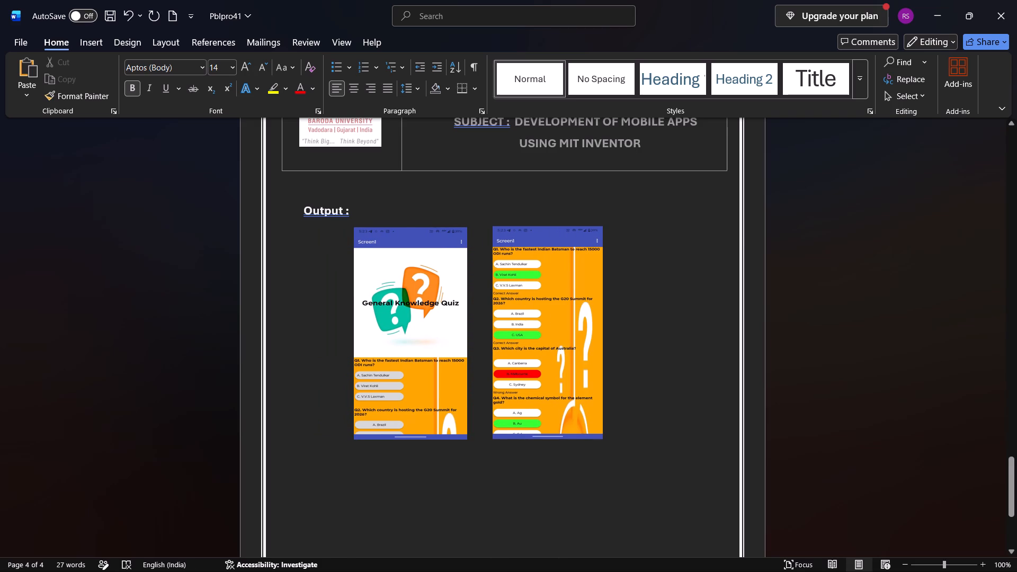
Start a new line below the two screenshots, after the Q1–Q4 screenshot.
click(453, 344)
scroll(455, 346, down, 2)
click(636, 243)
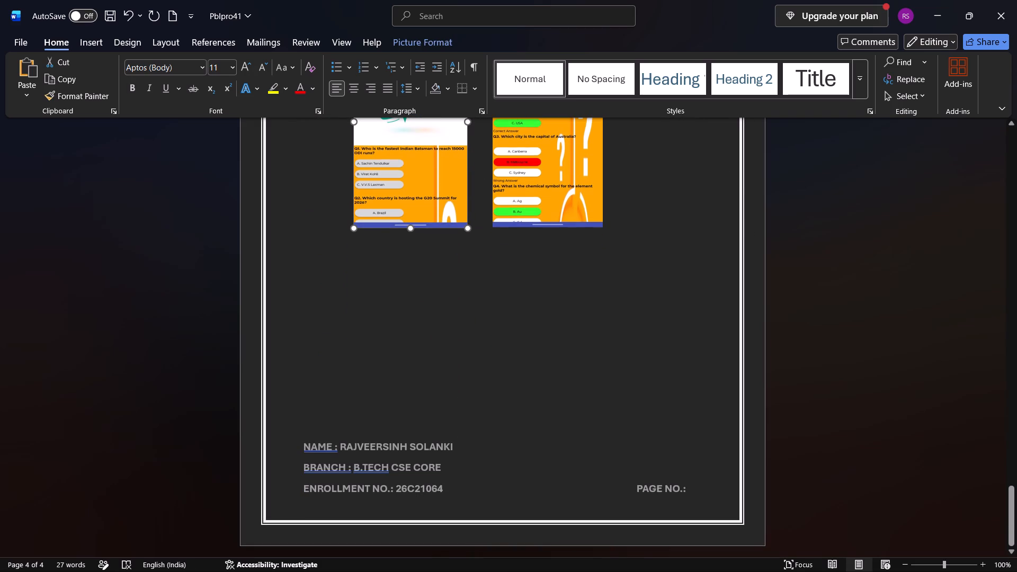
key(Return)
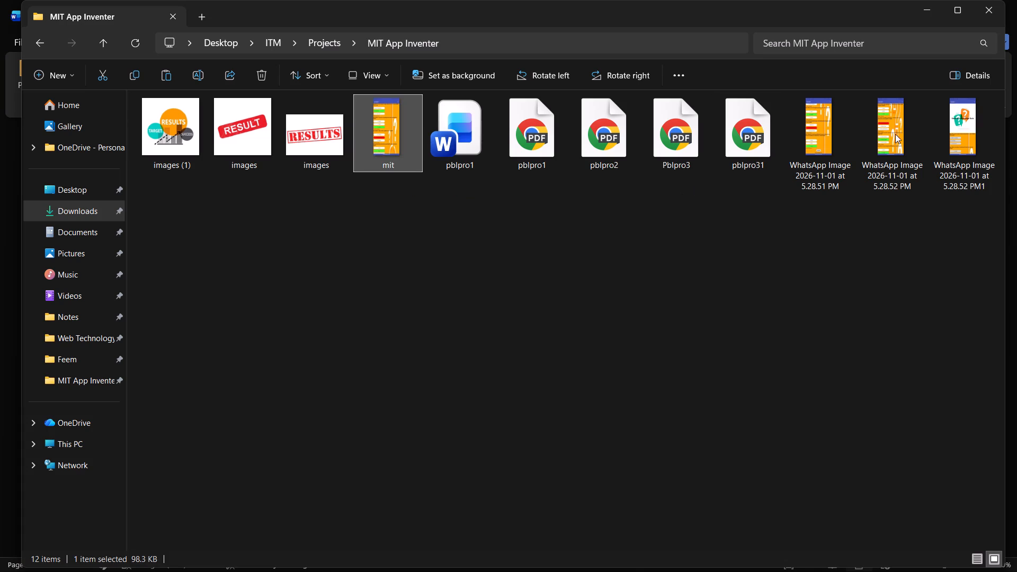
In the MIT App Inventer folder, view the WhatsApp images 5.28.51 PM and 5.28.52 PM to check which quiz questions each shows.
right_click(901, 135)
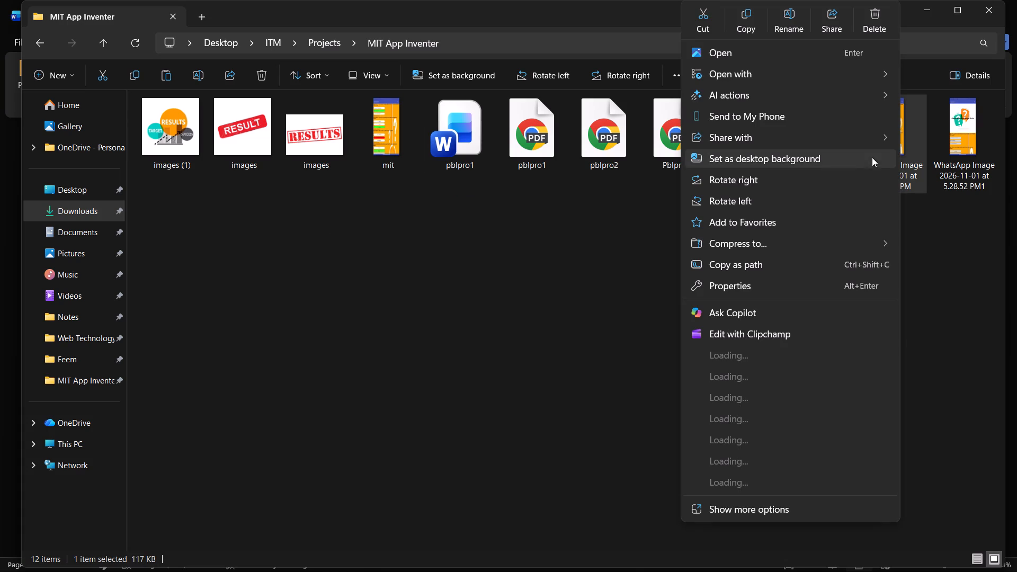
click(596, 231)
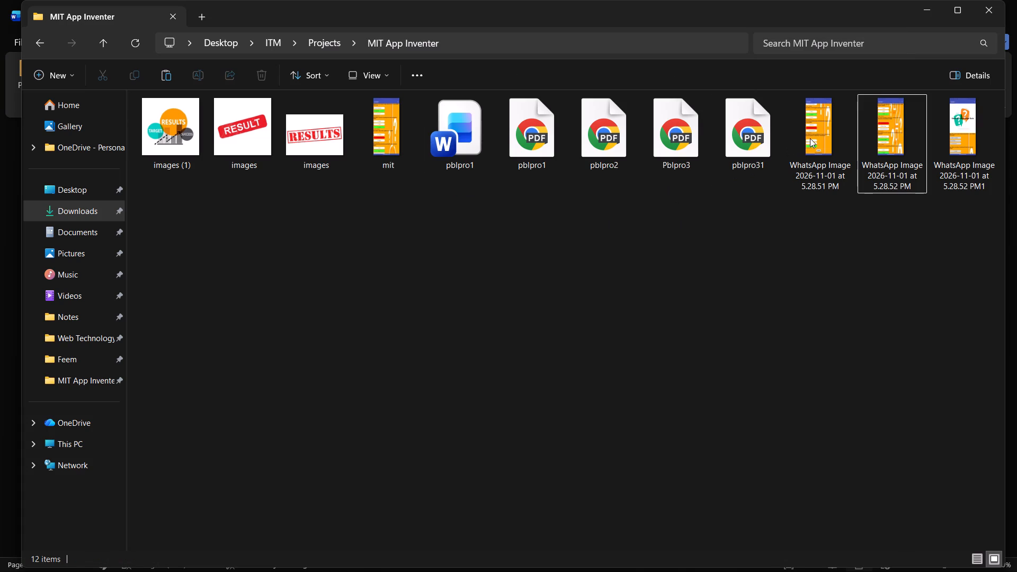
double_click(810, 138)
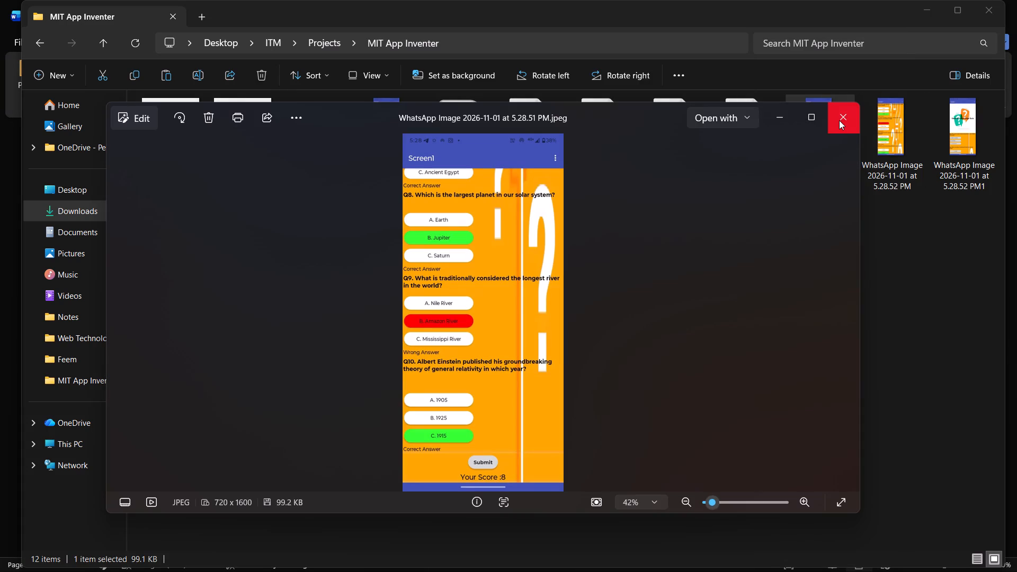
click(839, 120)
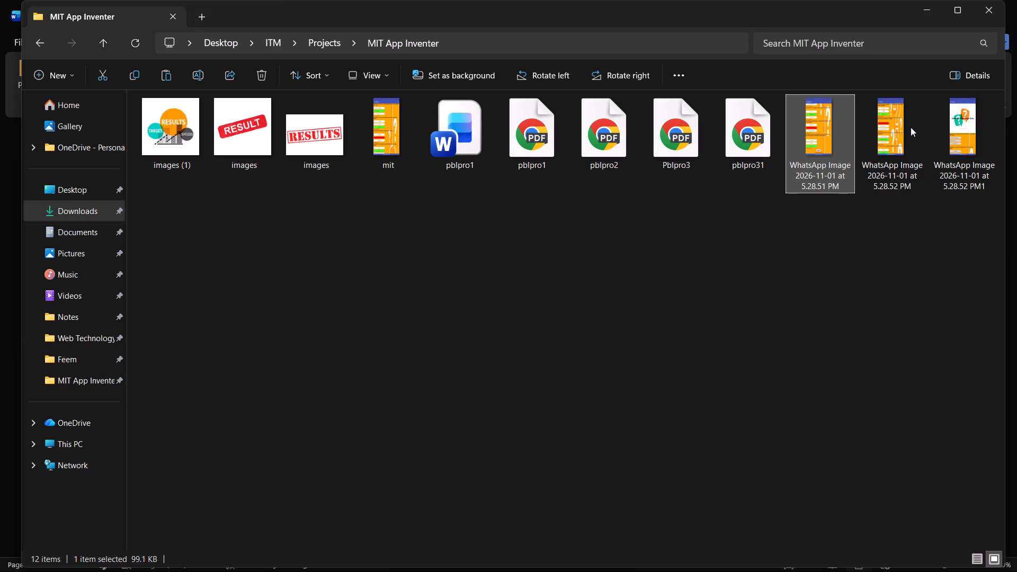
double_click(911, 127)
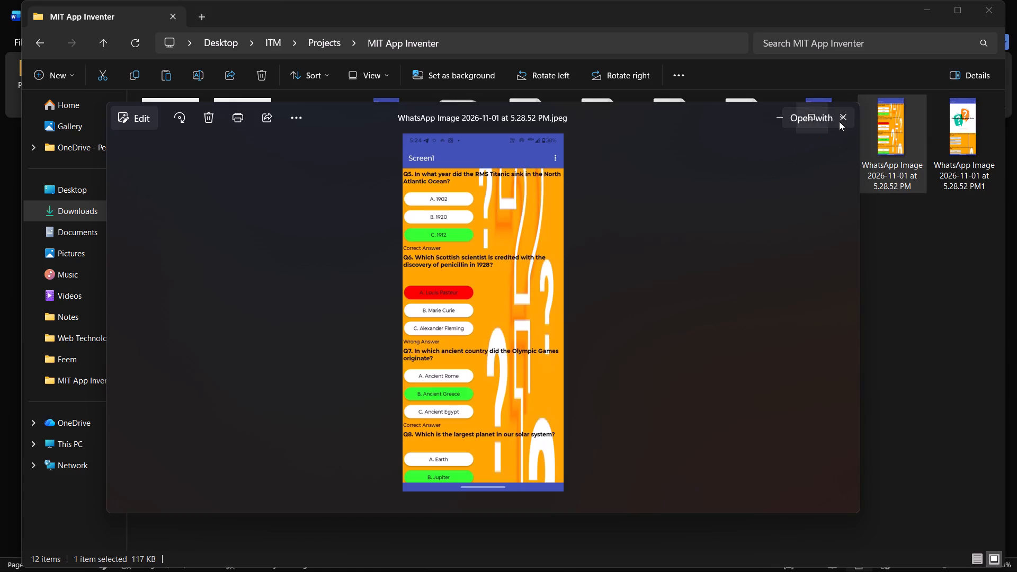
Copy "WhatsApp Image 2026-11-01 at 5.28.52 PM" from the MIT App Inventer folder and paste it below the two screenshots in Pblpro41.
click(846, 117)
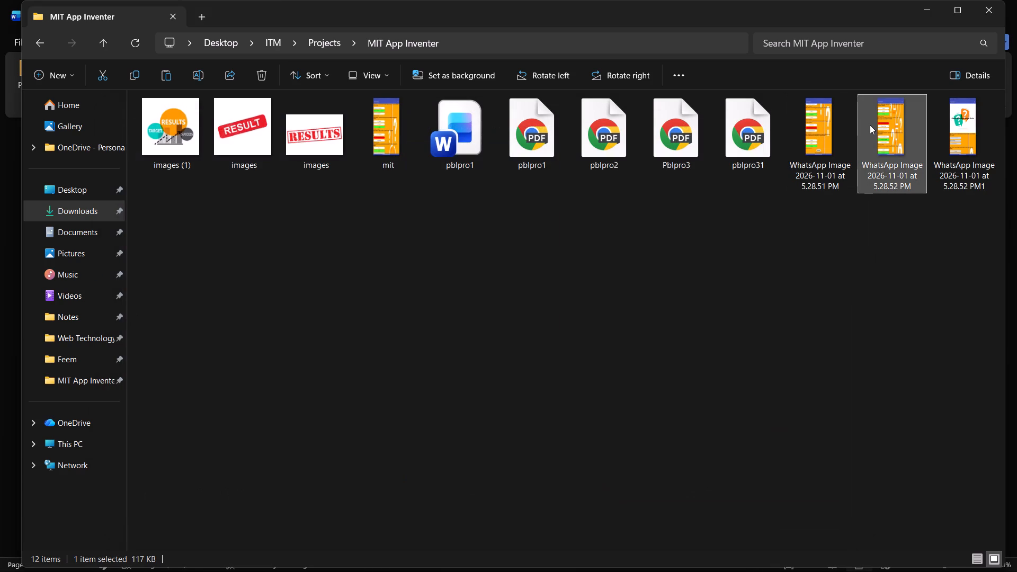
key(ctrl+c)
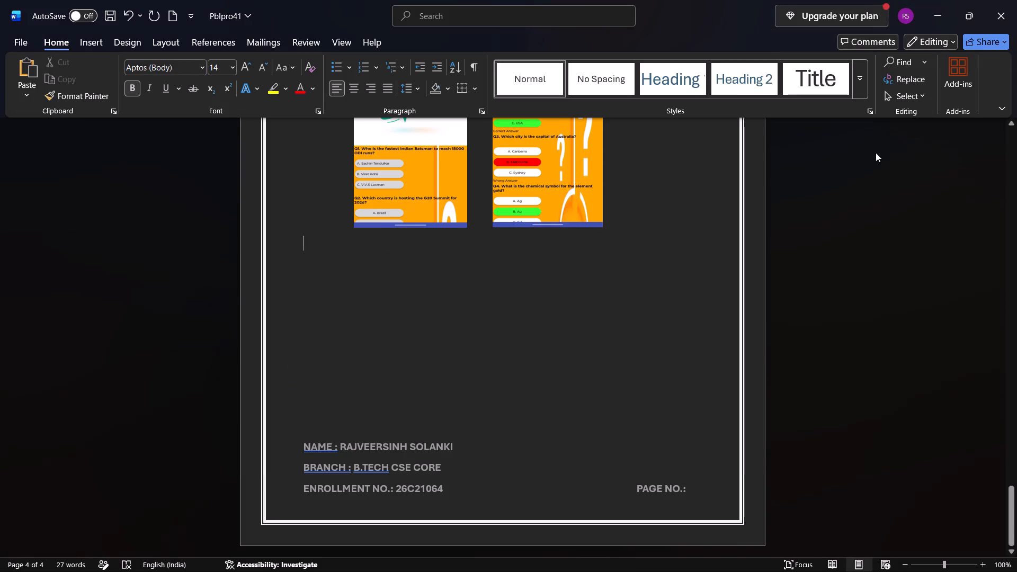
key(ctrl+v)
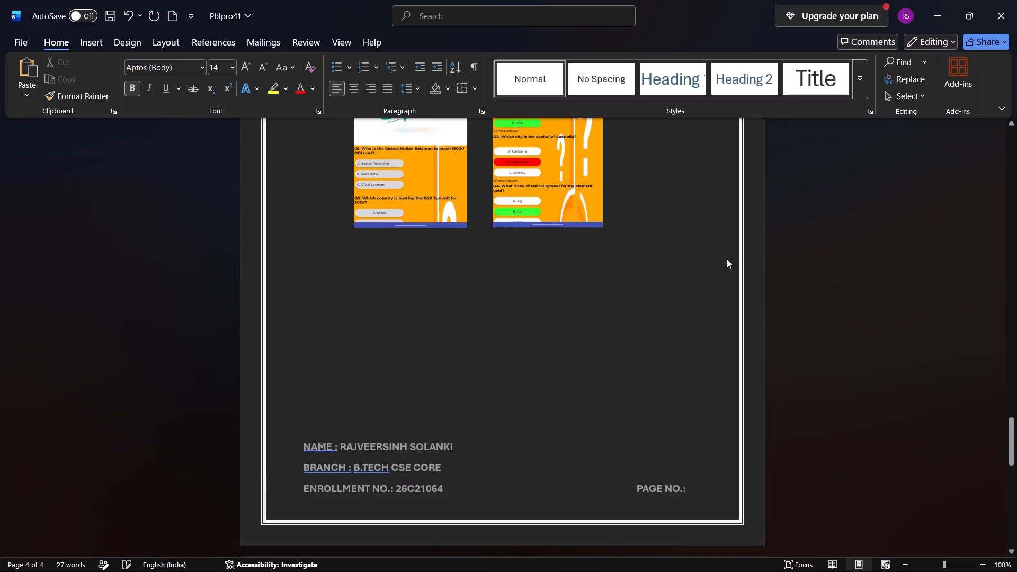
Shrink the pasted Q5–Q8 screenshot so it fits on page 4 below the first two screenshots.
scroll(402, 273, up, 2)
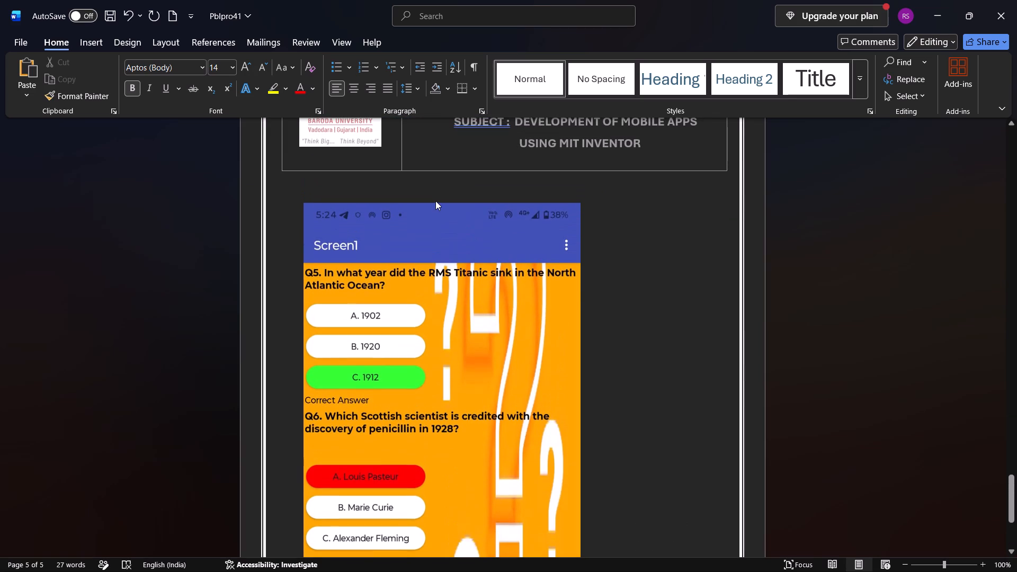
click(443, 220)
drag(443, 201, 464, 330)
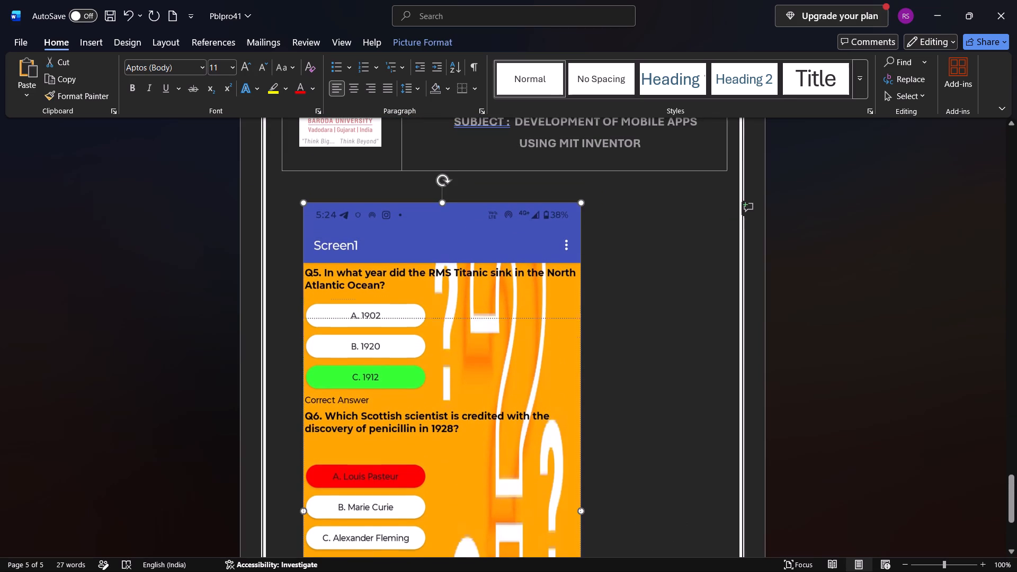
drag(464, 330, 454, 559)
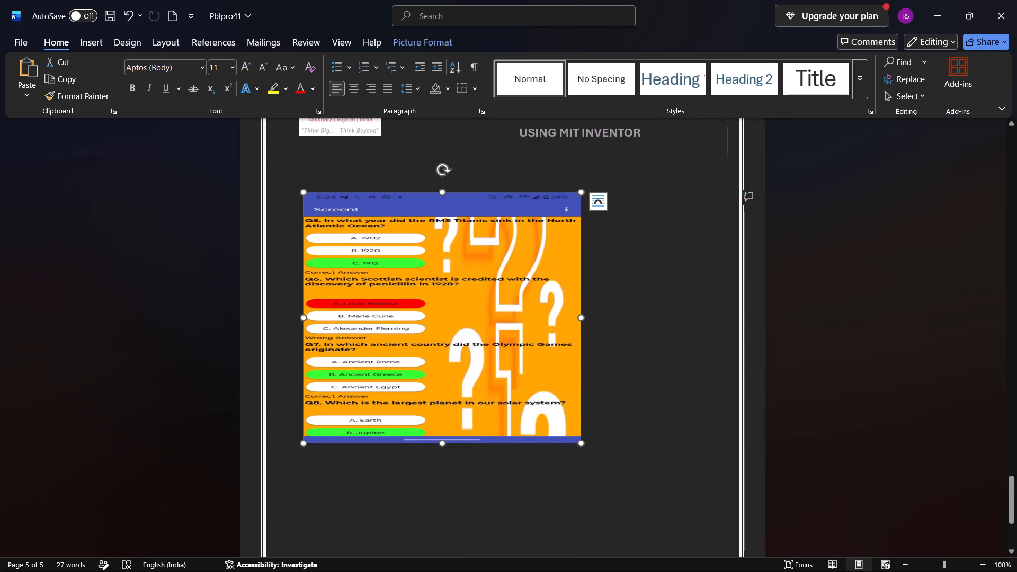
drag(580, 445, 511, 424)
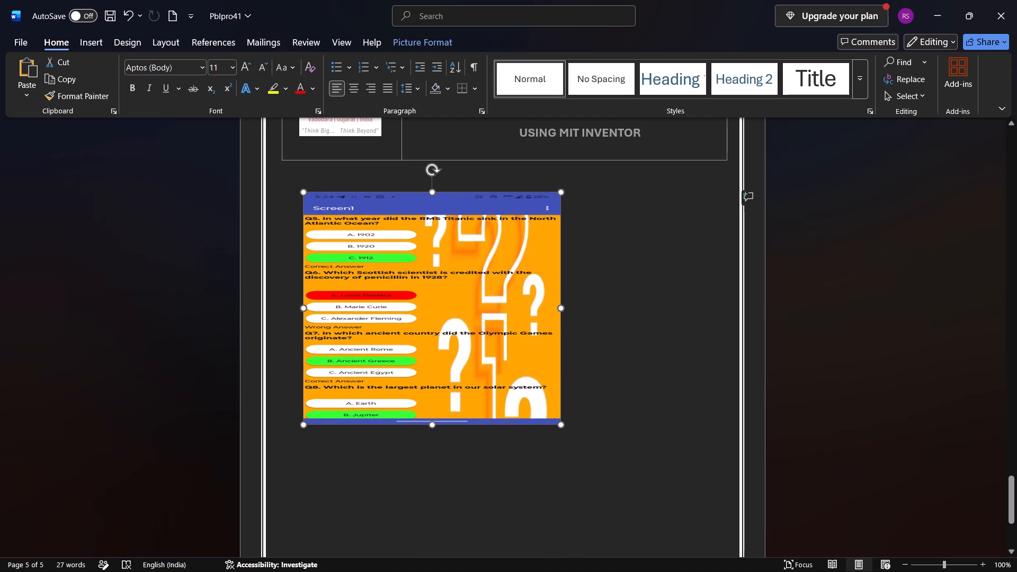
drag(511, 424, 510, 424)
drag(560, 427, 471, 378)
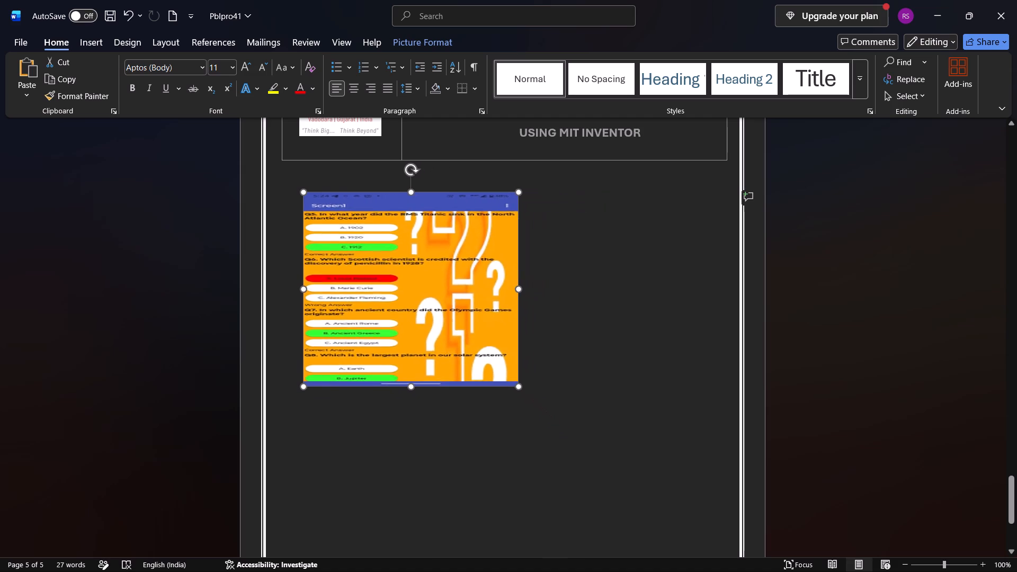
drag(471, 378, 465, 374)
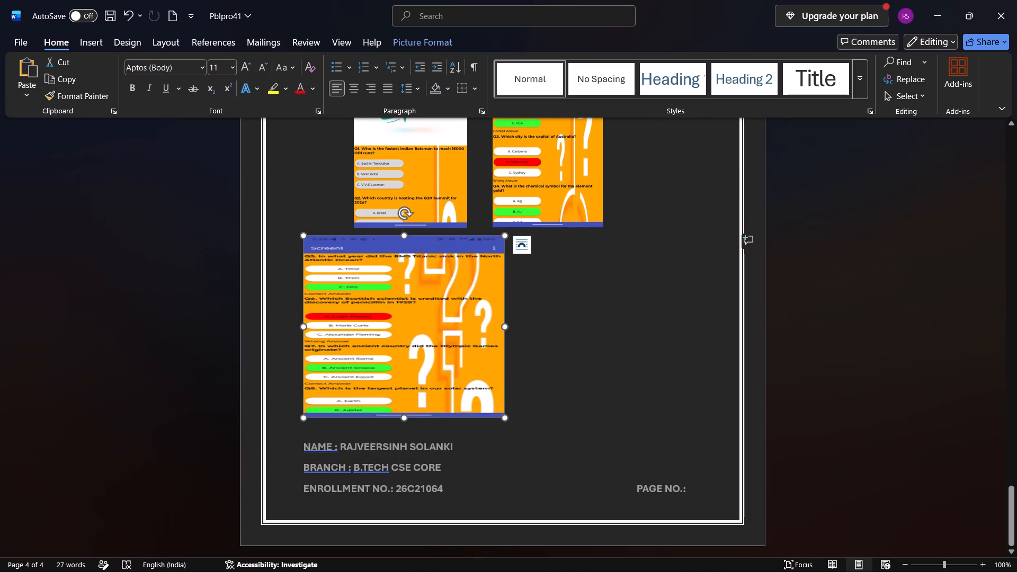
Narrow the Q5–Q8 screenshot to about 1.68 inches wide, keeping its height.
drag(302, 330, 365, 336)
drag(368, 336, 374, 336)
drag(502, 327, 471, 328)
drag(466, 328, 460, 328)
click(458, 328)
click(454, 328)
drag(444, 328, 438, 328)
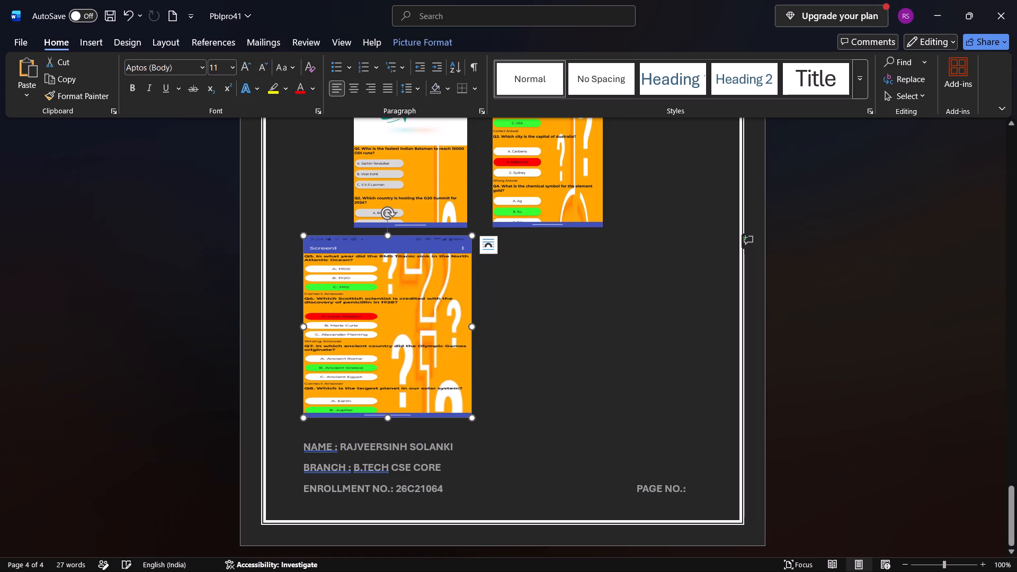
double_click(415, 328)
drag(475, 329, 437, 326)
drag(437, 326, 411, 324)
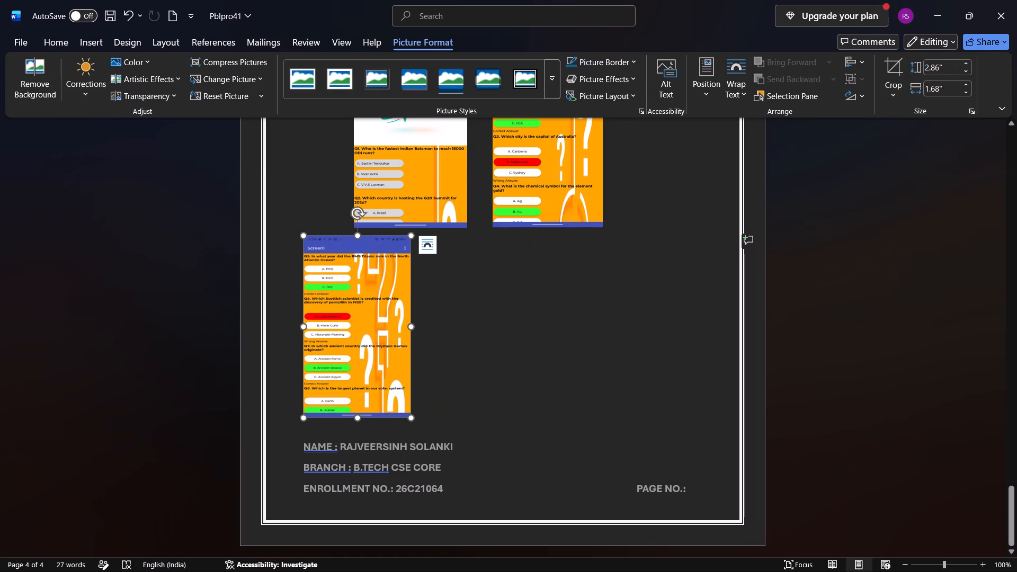
Indent the Q5–Q8 screenshot with leading spaces so its left edge lines up with the quiz title screenshot above.
click(468, 274)
key(Left)
key(space)
key(space)
key(space)
key(space)
key(space)
key(space)
key(space)
key(space)
key(space)
key(space)
key(space)
key(space)
key(space)
key(space)
key(space)
key(space)
key(space)
key(space)
key(space)
key(space)
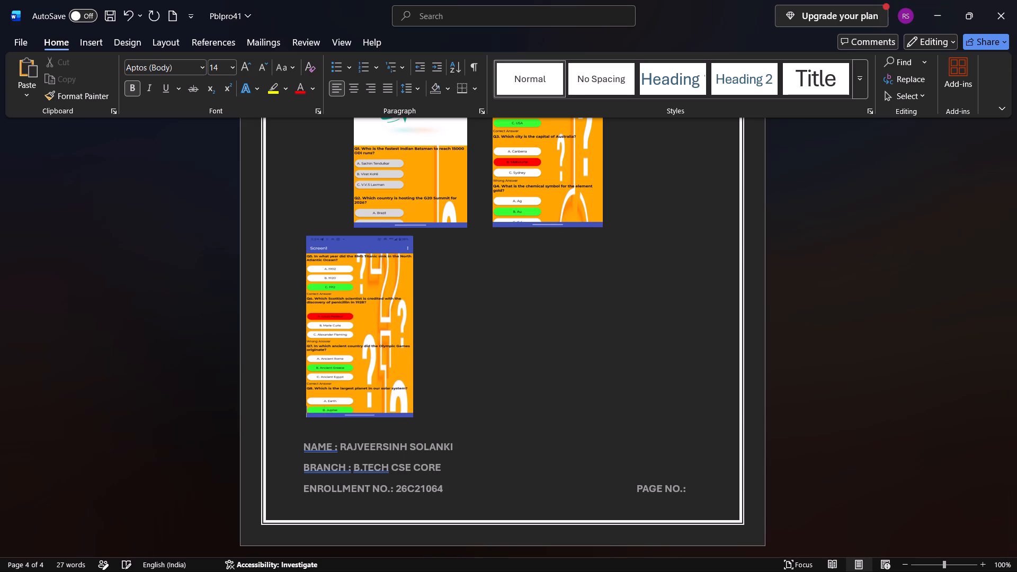
key(space)
key(space)
key(space)
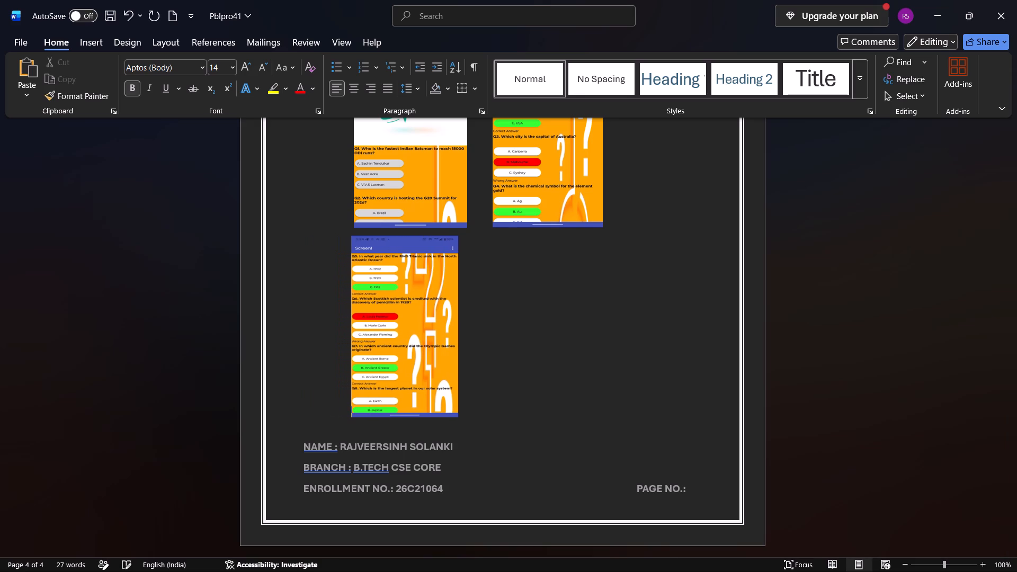
key(space)
Widen the Q5–Q8 screenshot slightly to match the width of the quiz title screenshot above it.
click(404, 302)
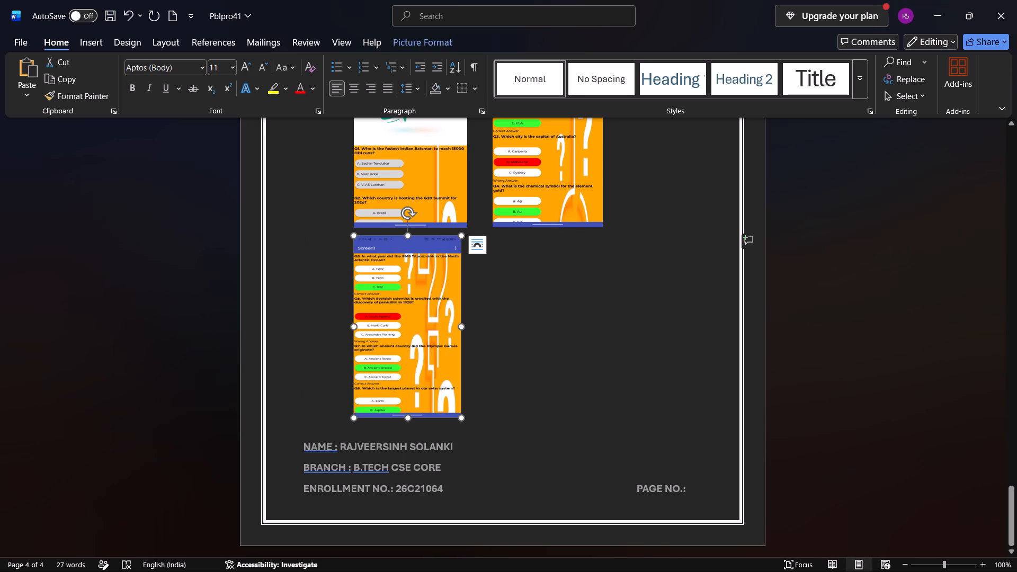
drag(462, 327, 466, 324)
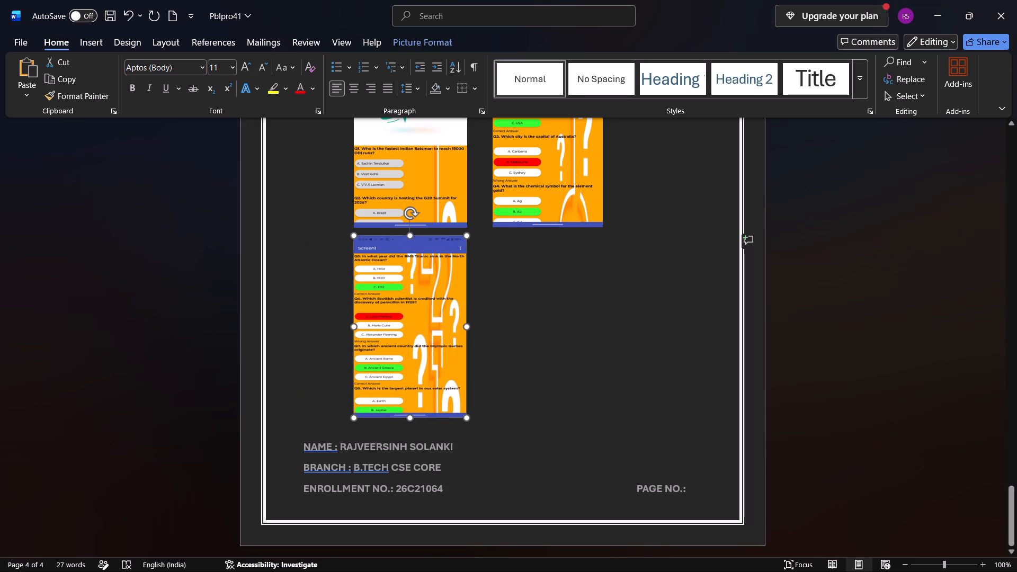
drag(466, 324, 470, 324)
click(469, 323)
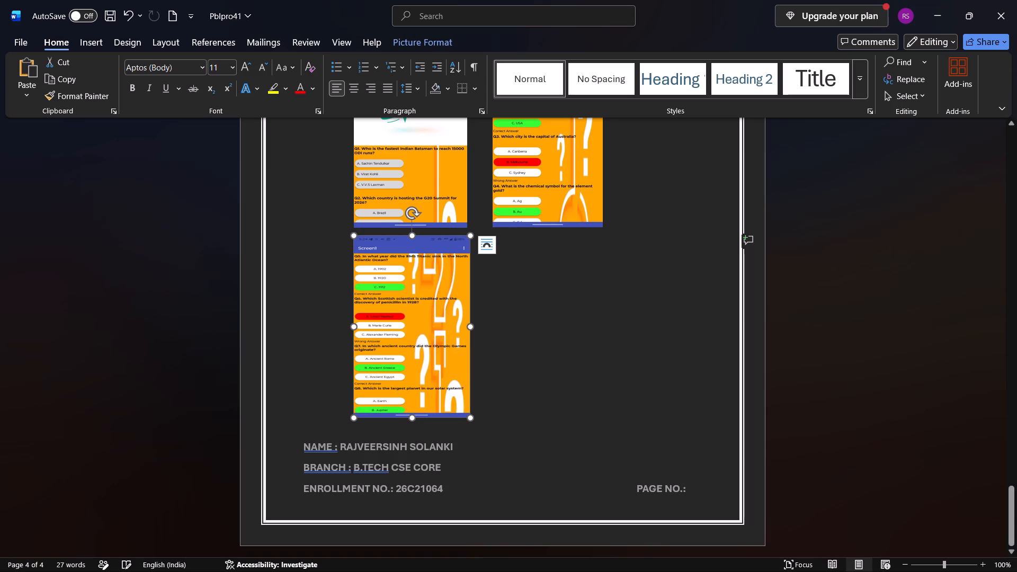
click(489, 323)
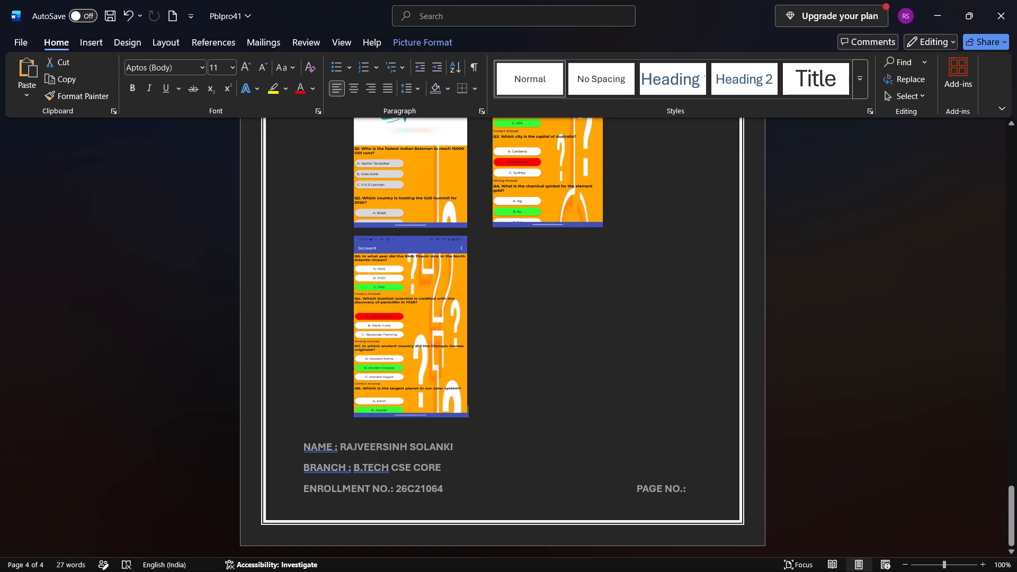
Stretch the Q5–Q8 screenshot slightly taller, down to just above the page footer.
click(435, 405)
drag(411, 415, 411, 422)
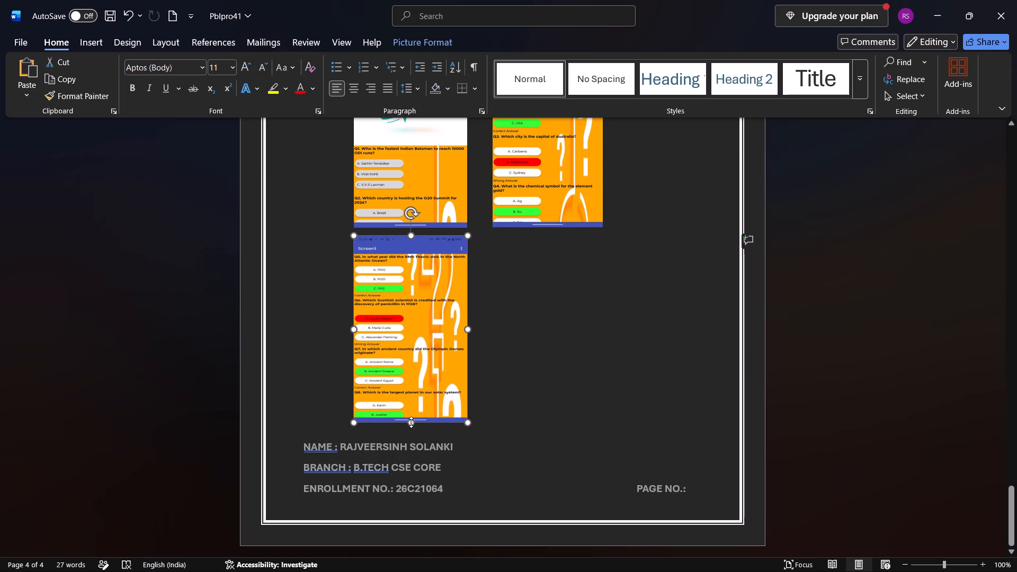
click(411, 424)
click(412, 427)
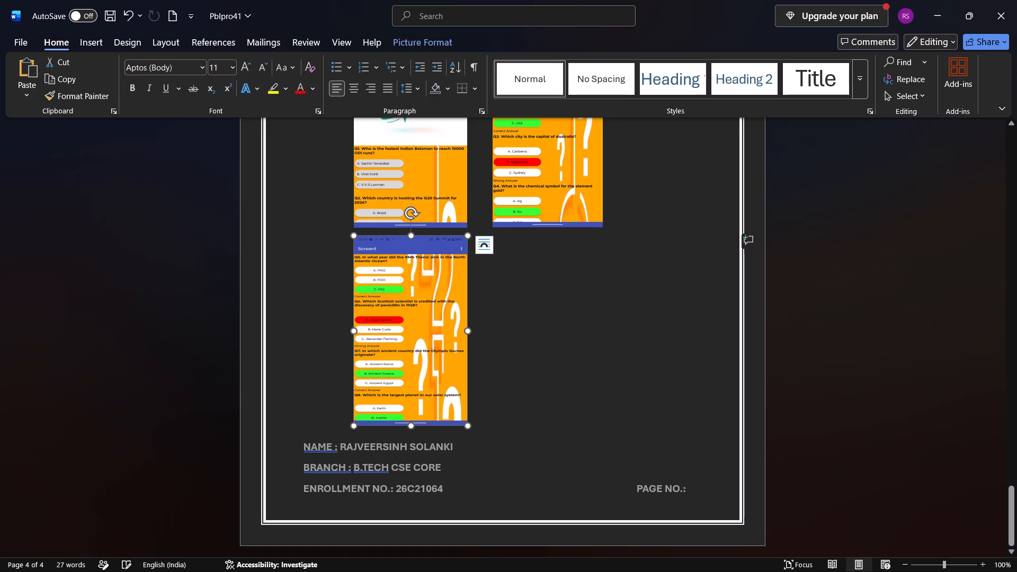
Add spaces after the Q5–Q8 screenshot and paste there the 5.28.51 PM WhatsApp image from the MIT App Inventer folder.
click(560, 367)
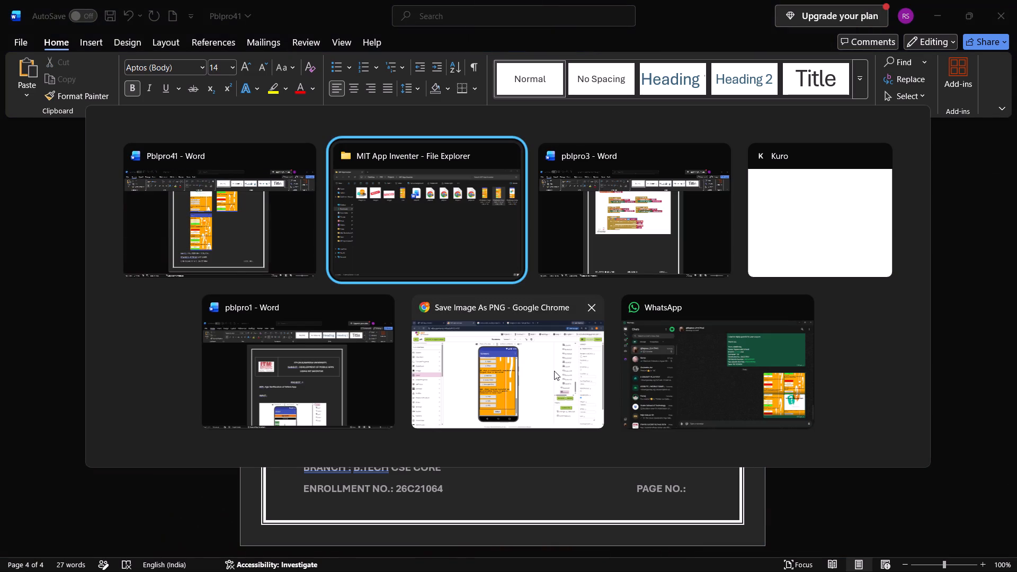
click(546, 391)
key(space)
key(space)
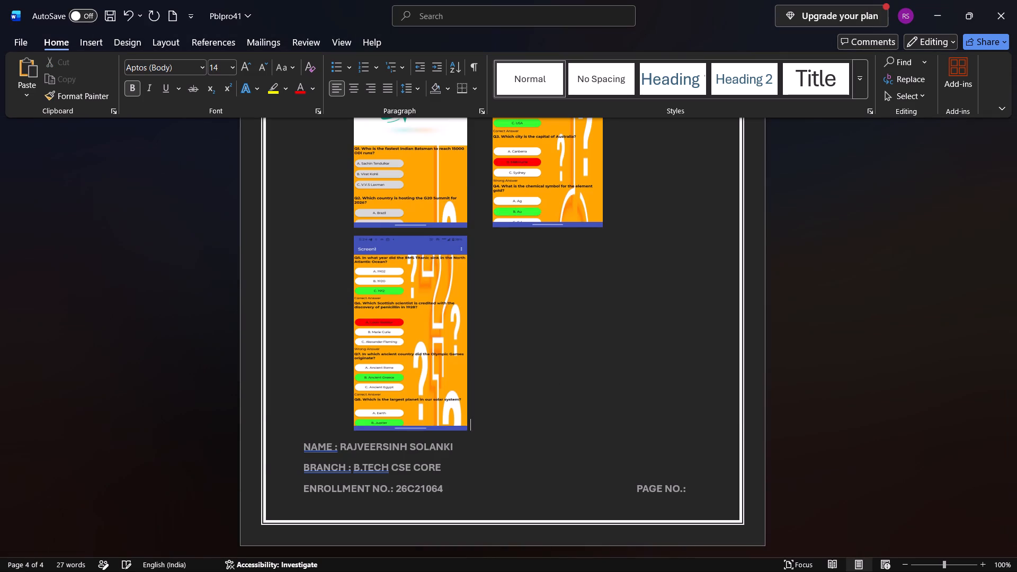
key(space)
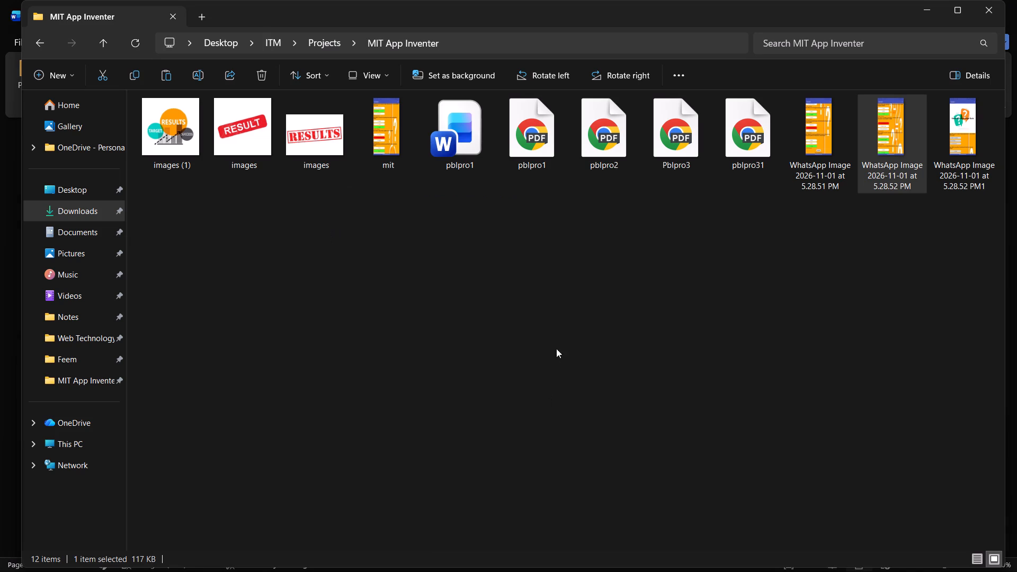
double_click(811, 146)
key(ctrl+c)
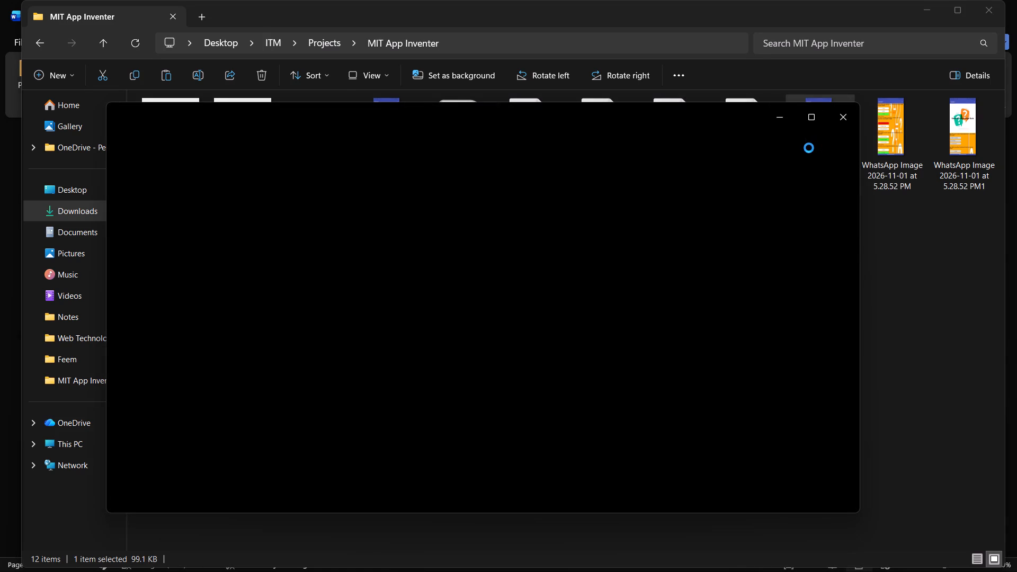
click(850, 130)
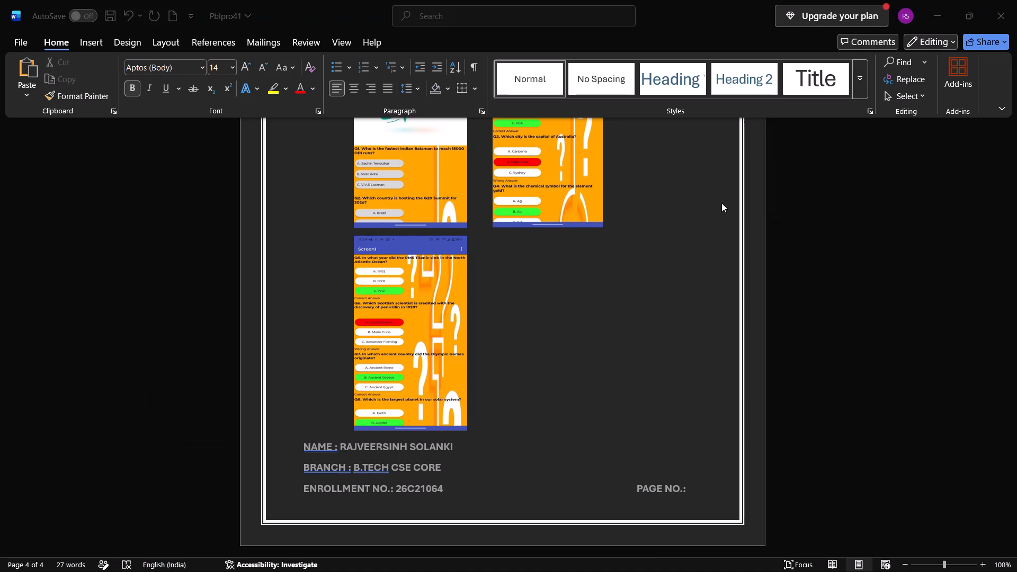
key(ctrl+v)
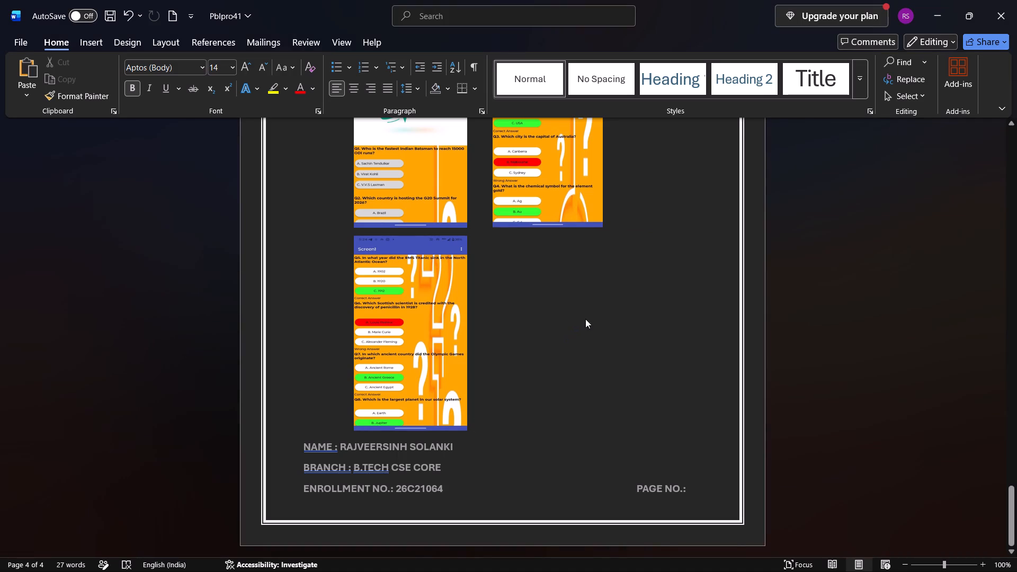
click(408, 211)
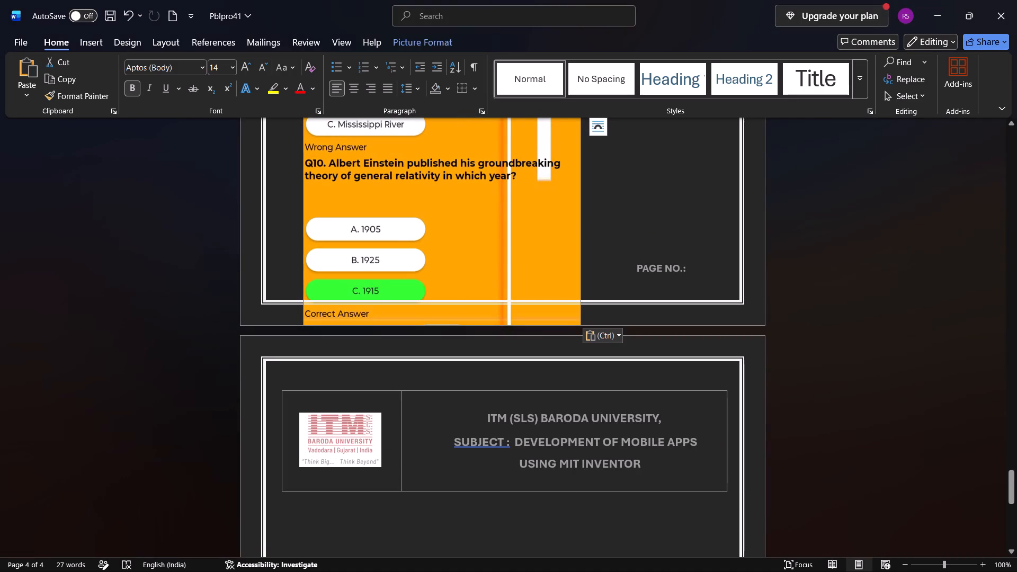
Reduce the height of the pasted Q8–Q10 screenshot, keeping its width, until it fits on the page directly below the Q5–Q8 screenshot.
scroll(431, 225, up, 5)
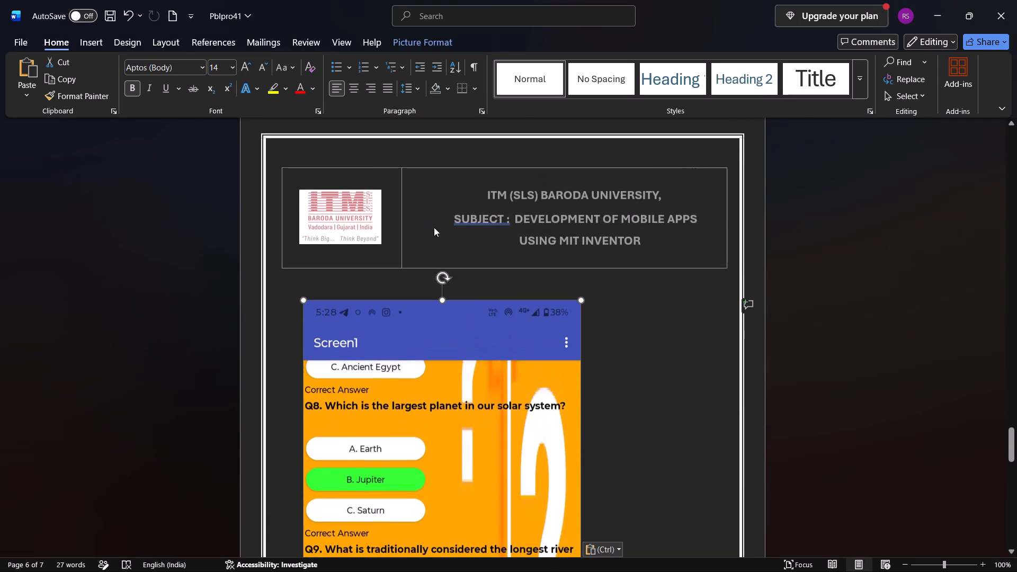
drag(442, 300, 421, 524)
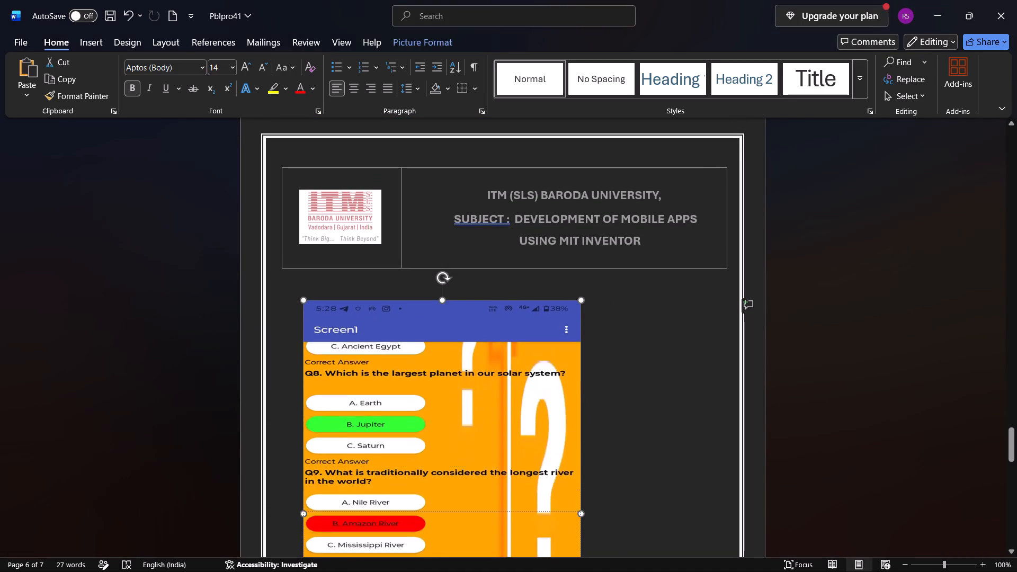
drag(421, 524, 430, 571)
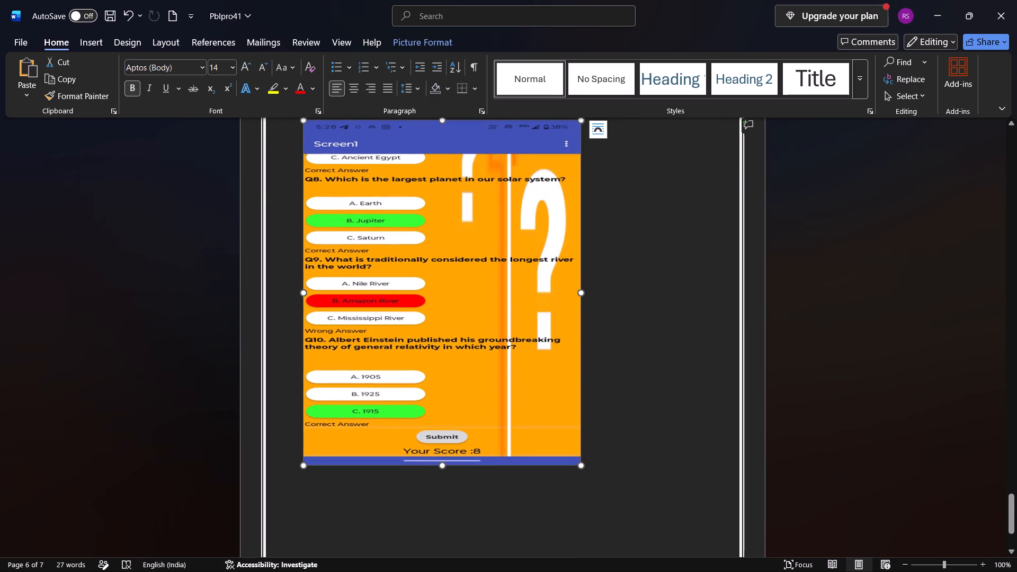
drag(443, 467, 428, 277)
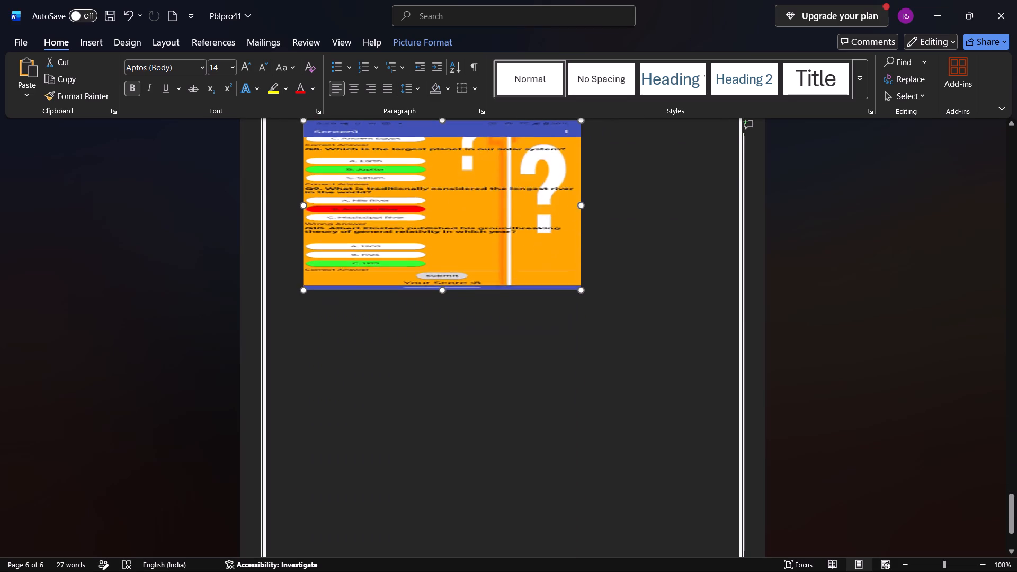
drag(428, 277, 428, 273)
click(435, 413)
click(440, 405)
click(447, 402)
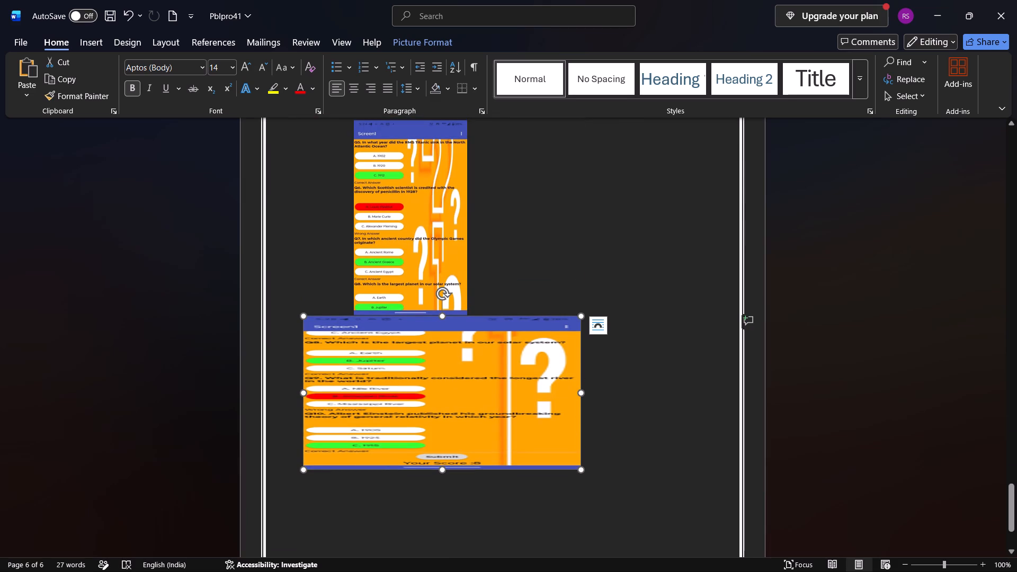
Narrow the Q8–Q10 screenshot until it fits beside the Q5–Q8 screenshot on page 4.
click(581, 396)
drag(581, 396, 519, 396)
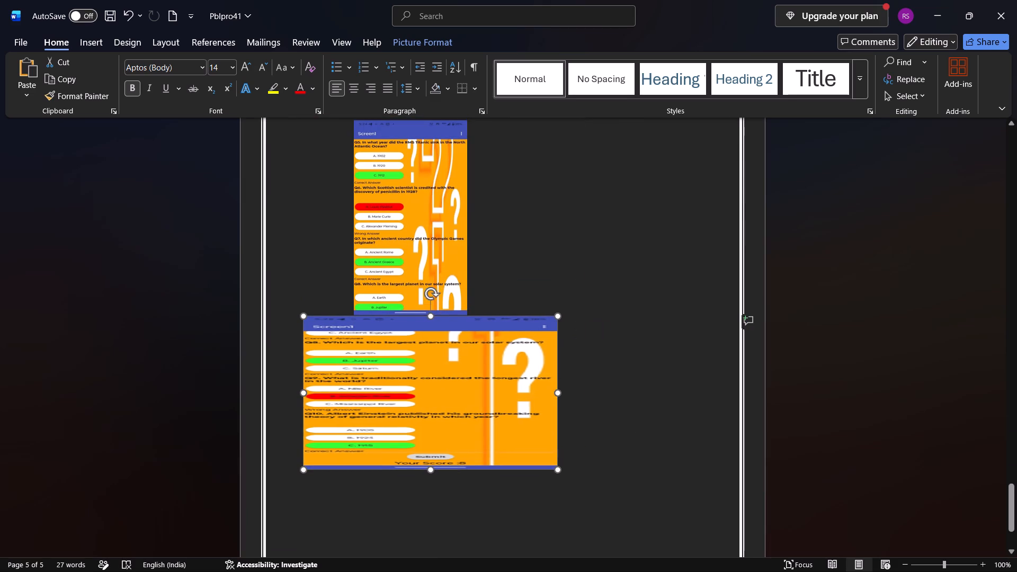
drag(519, 396, 472, 396)
scroll(550, 364, down, 1)
scroll(550, 364, up, 2)
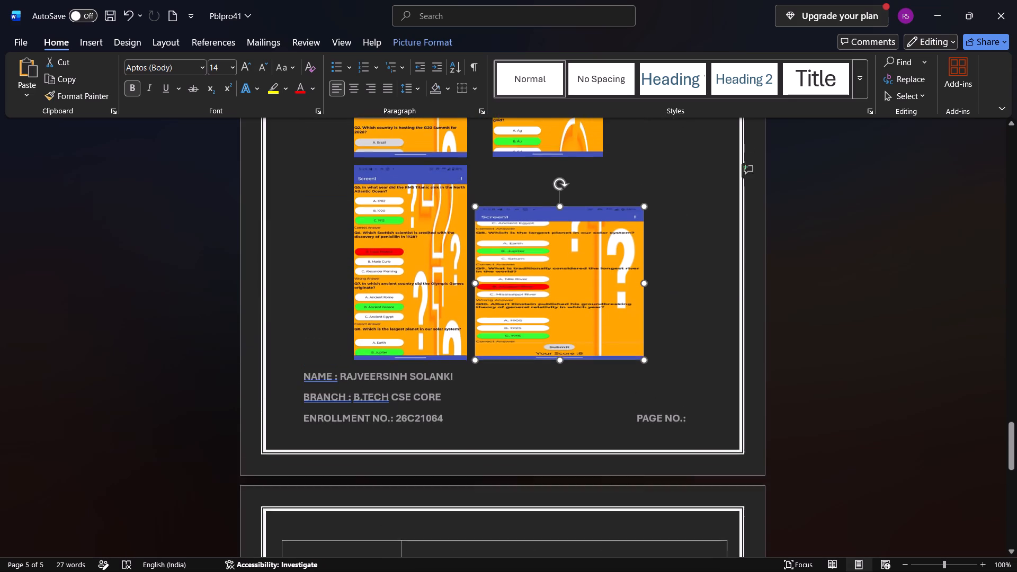
Stretch the Q8–Q10 screenshot to the height of the Q5–Q8 screenshot and narrow it to slightly less than that screenshot's width.
click(559, 228)
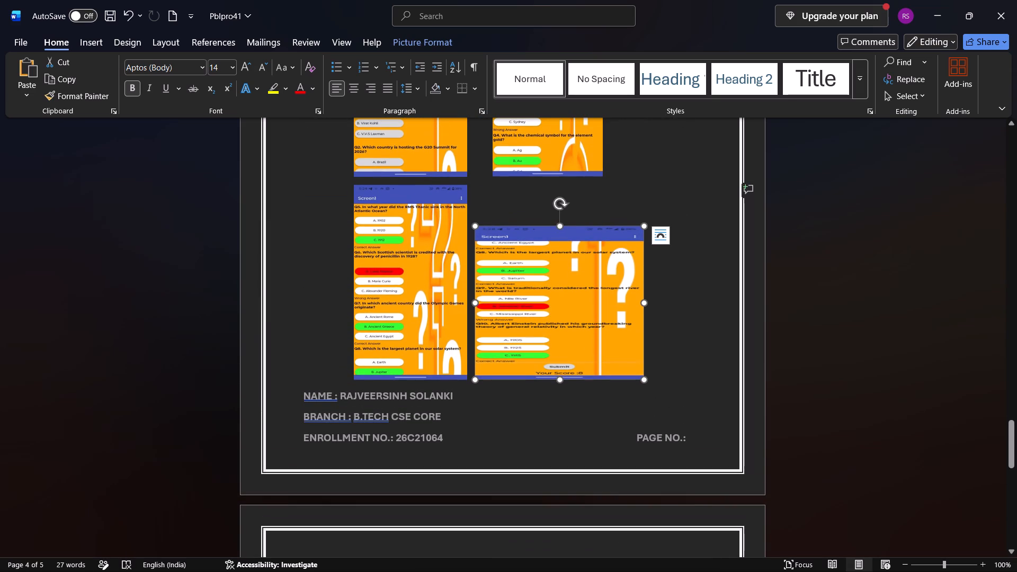
drag(559, 228, 556, 186)
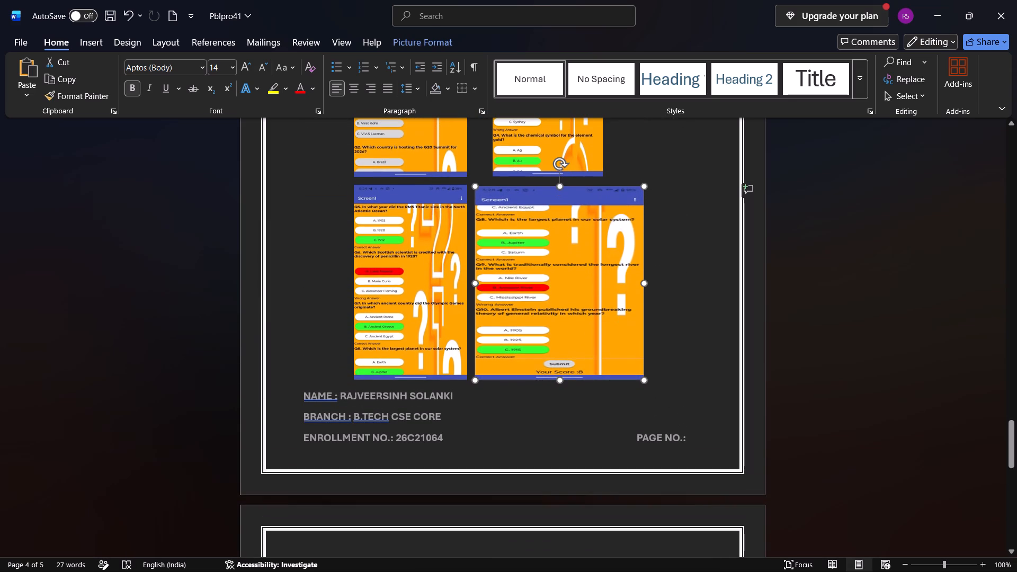
drag(556, 186, 556, 185)
click(644, 283)
drag(644, 282, 584, 302)
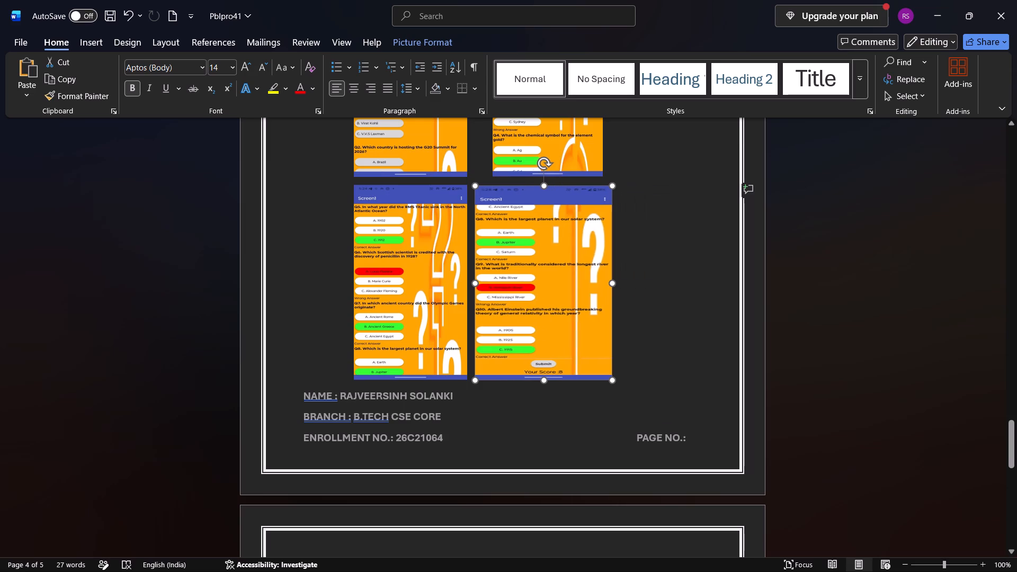
drag(584, 302, 579, 300)
Insert spaces before the Q8–Q10 screenshot so its left edge lines up with the Q1–Q4 screenshot above.
click(604, 302)
key(Left)
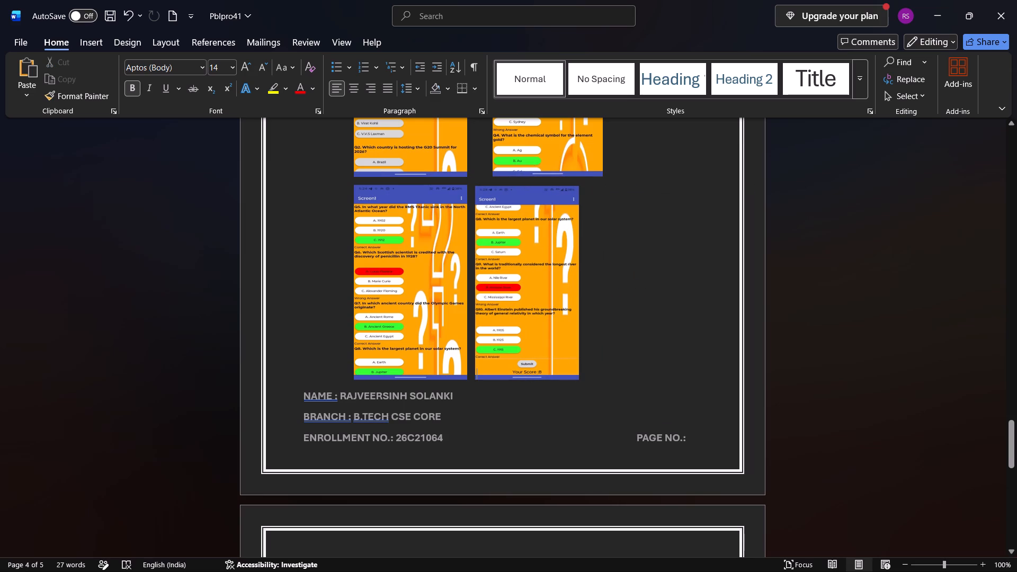
key(space)
key(space)
key(space)
key(space)
key(space)
key(space)
key(space)
key(space)
key(space)
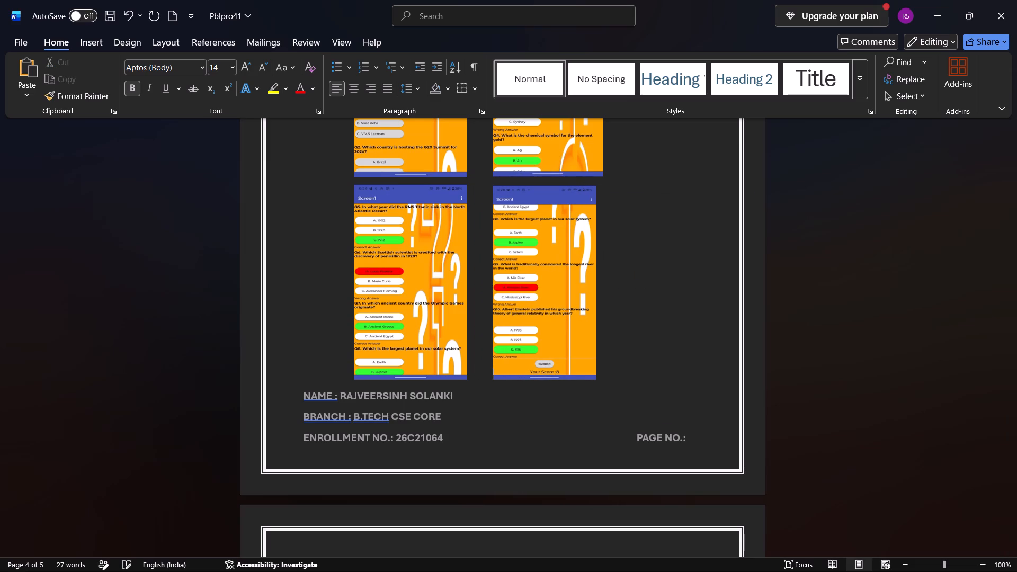
Widen the Q8–Q10 screenshot slightly to match the width of the Q1–Q4 screenshot above it.
click(635, 244)
click(596, 253)
click(586, 262)
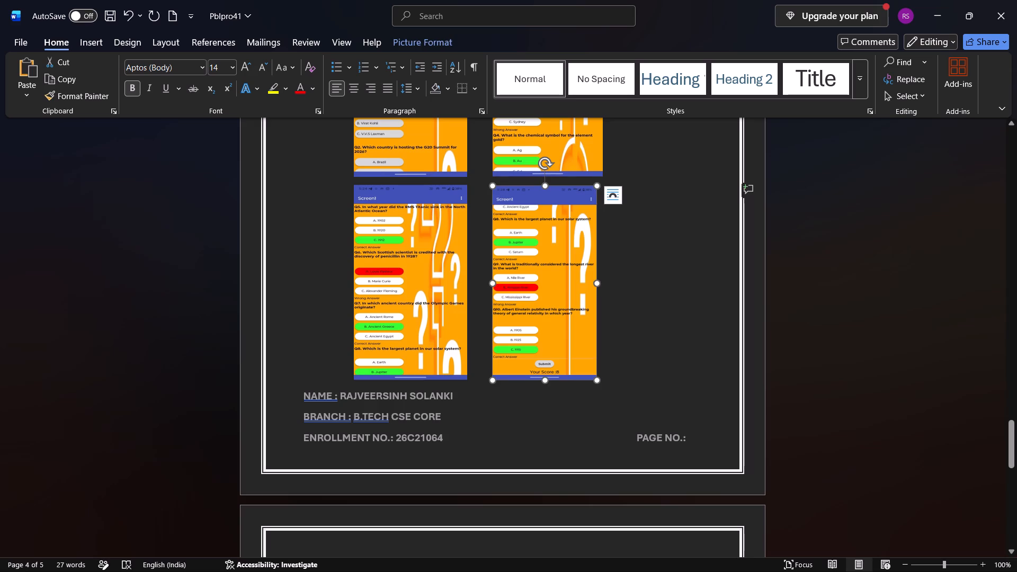
click(598, 281)
drag(598, 281, 605, 284)
double_click(605, 284)
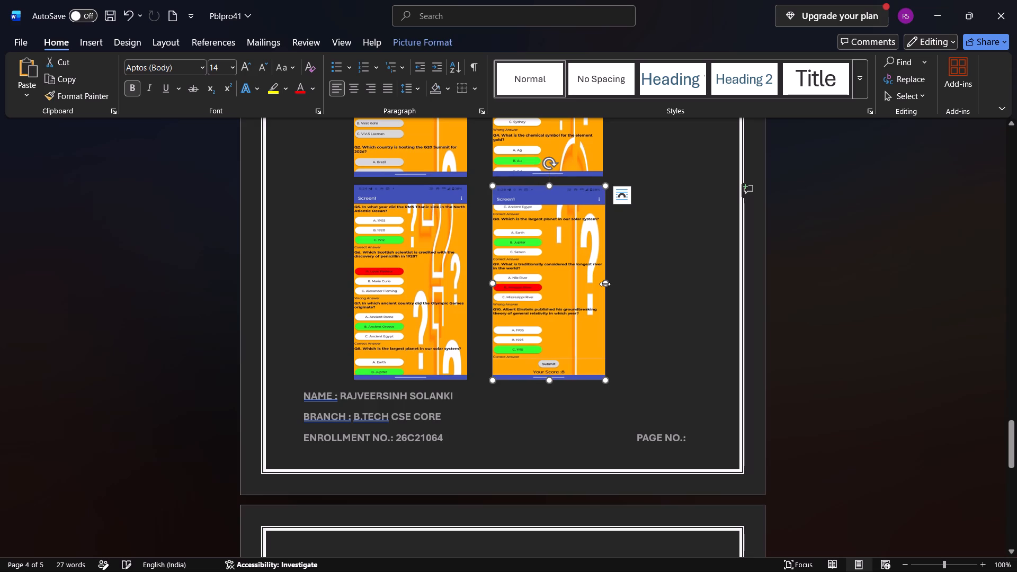
click(635, 276)
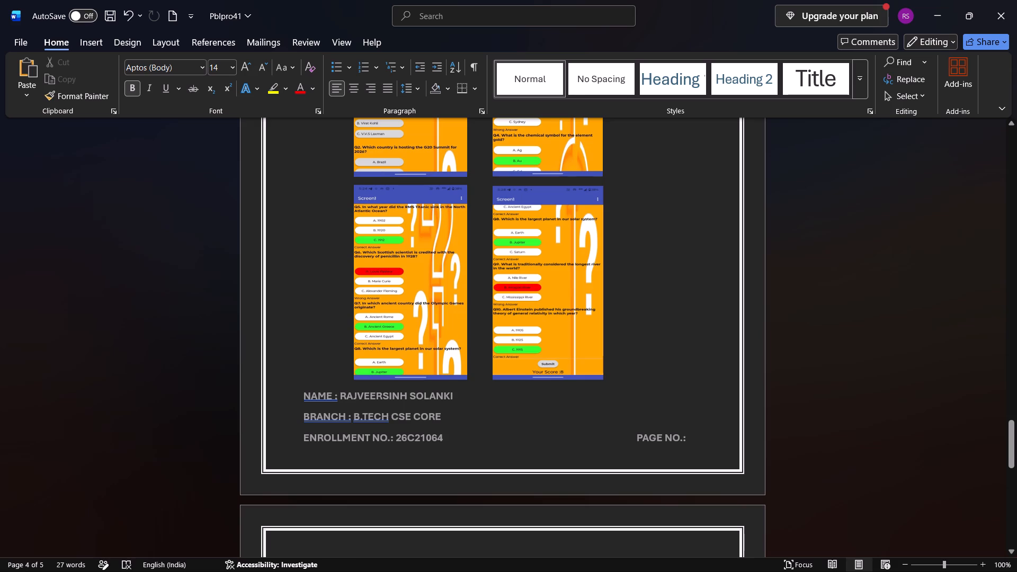
Shift both rows of Output screenshots slightly right by adding one leading space before each row.
scroll(541, 361, down, 3)
scroll(541, 361, up, 5)
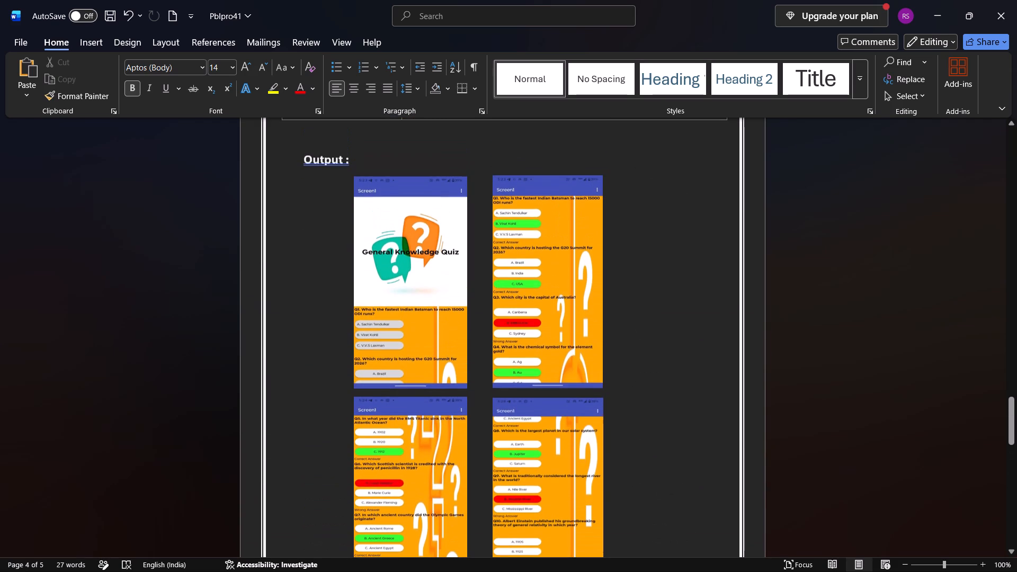
click(351, 252)
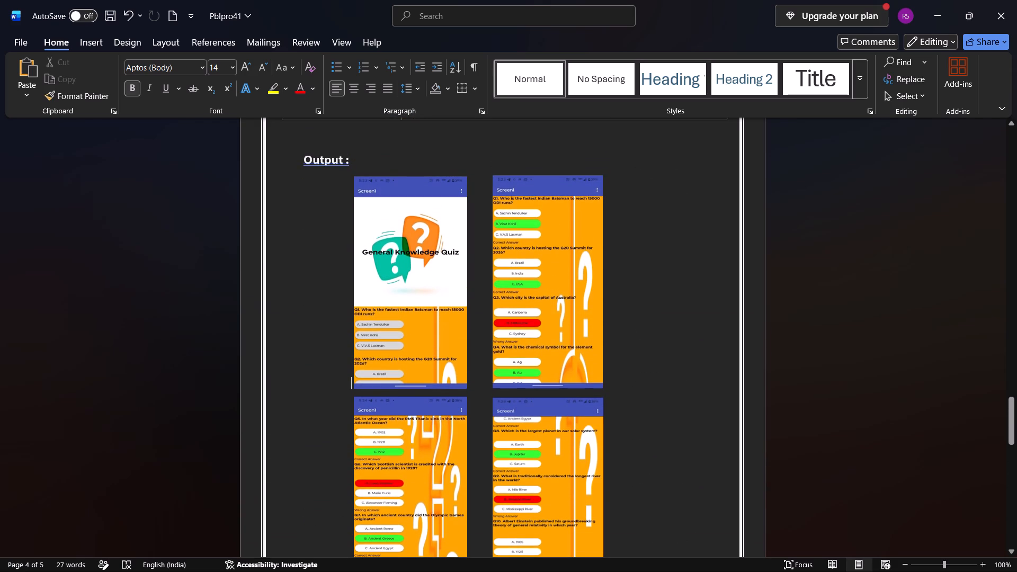
key(space)
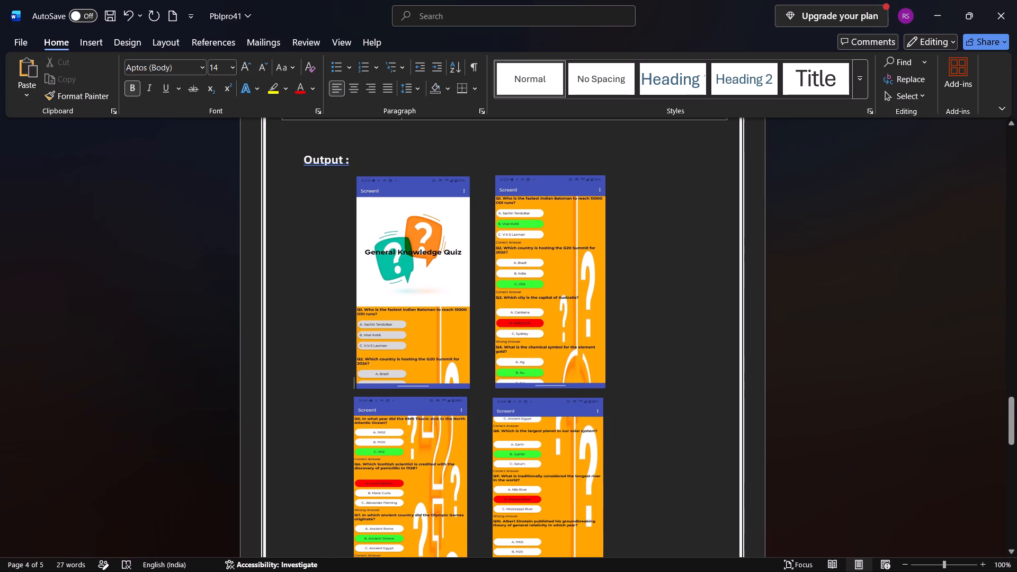
click(340, 426)
key(space)
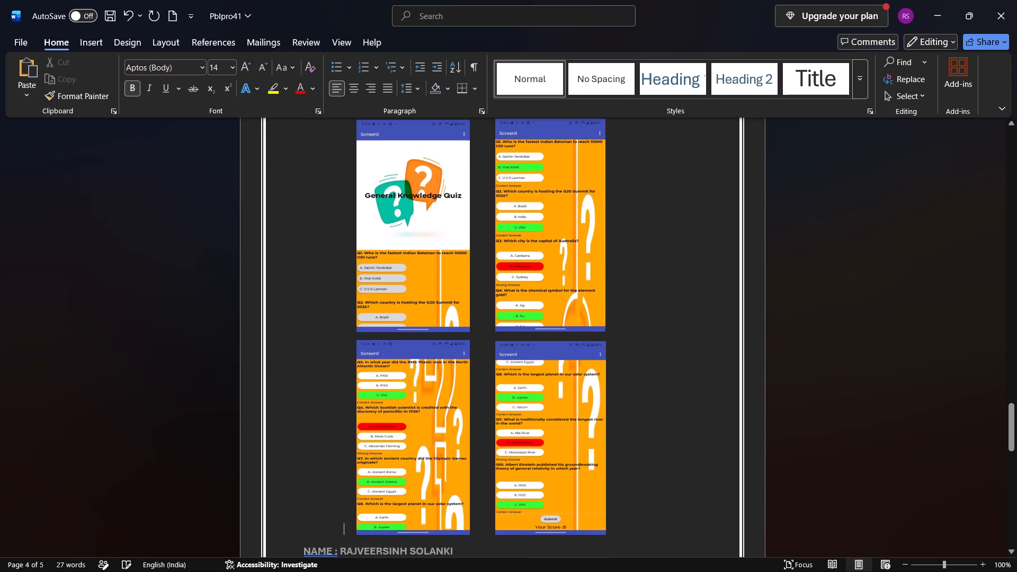
Check the screenshot layout on page 4 and the empty page 5 that follows it.
scroll(383, 399, down, 1)
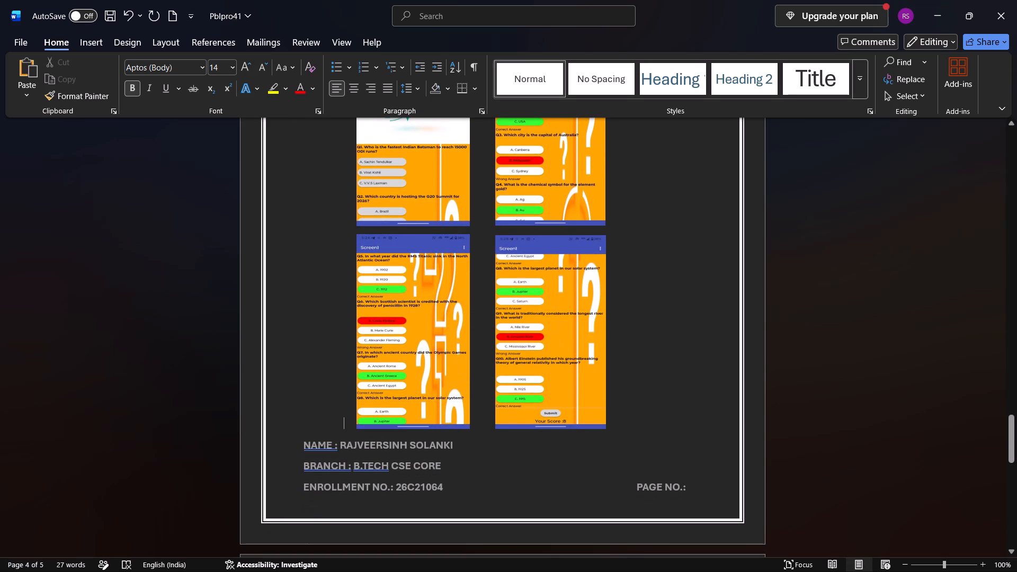
scroll(386, 390, up, 1)
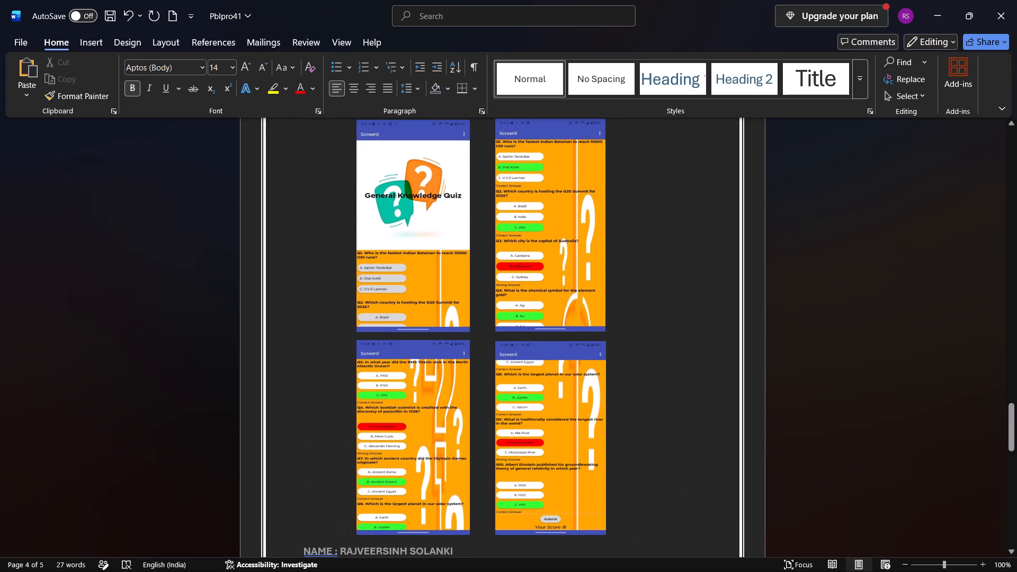
scroll(386, 389, down, 1)
scroll(386, 389, up, 1)
scroll(388, 389, down, 1)
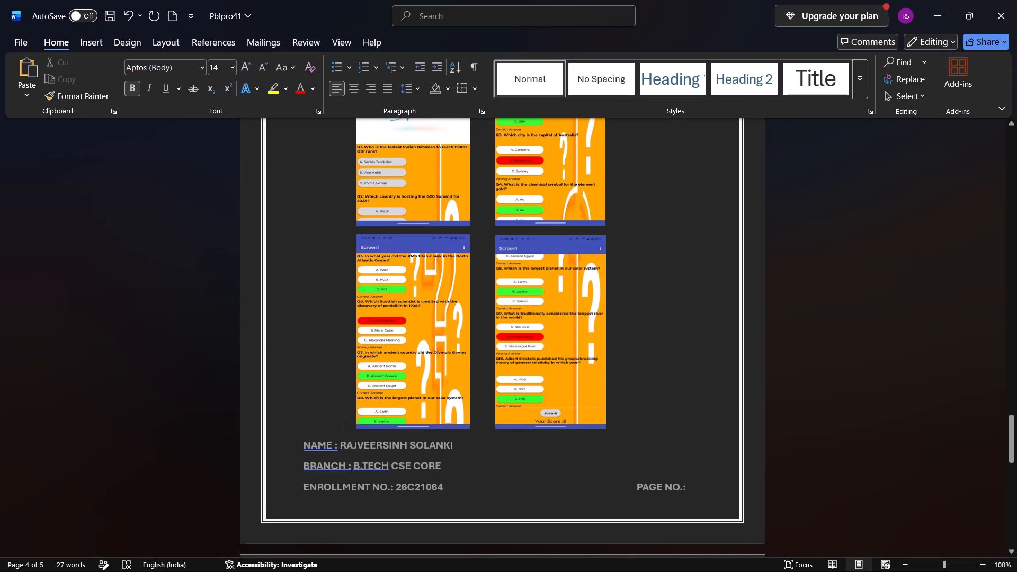
scroll(588, 419, down, 4)
scroll(584, 414, up, 1)
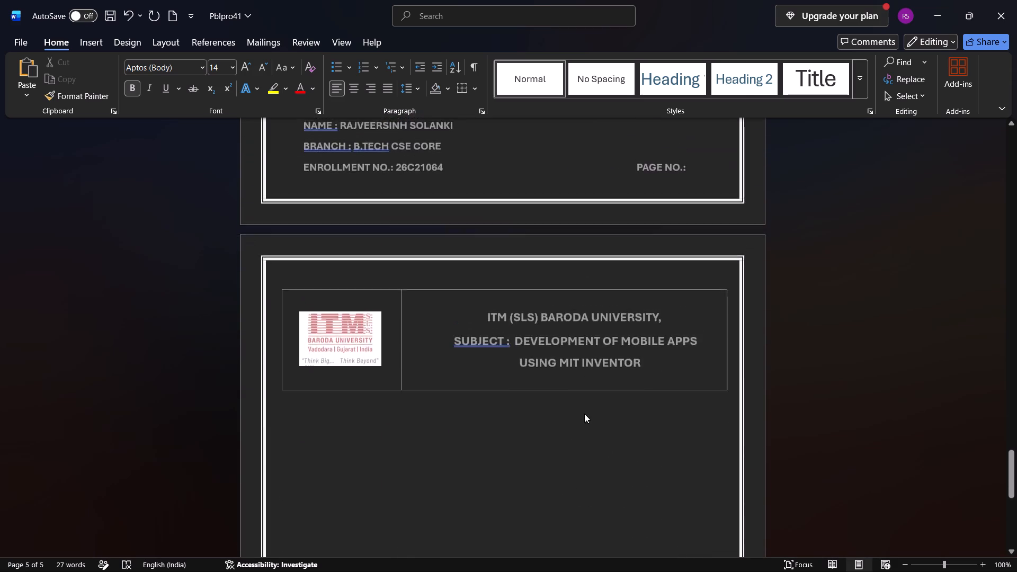
scroll(584, 414, up, 1)
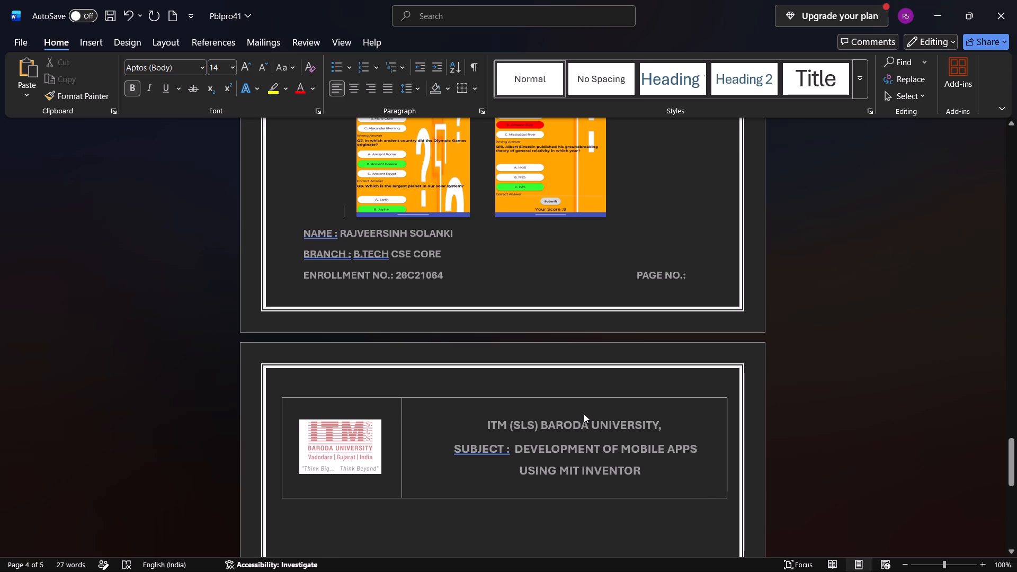
scroll(584, 414, down, 2)
click(481, 378)
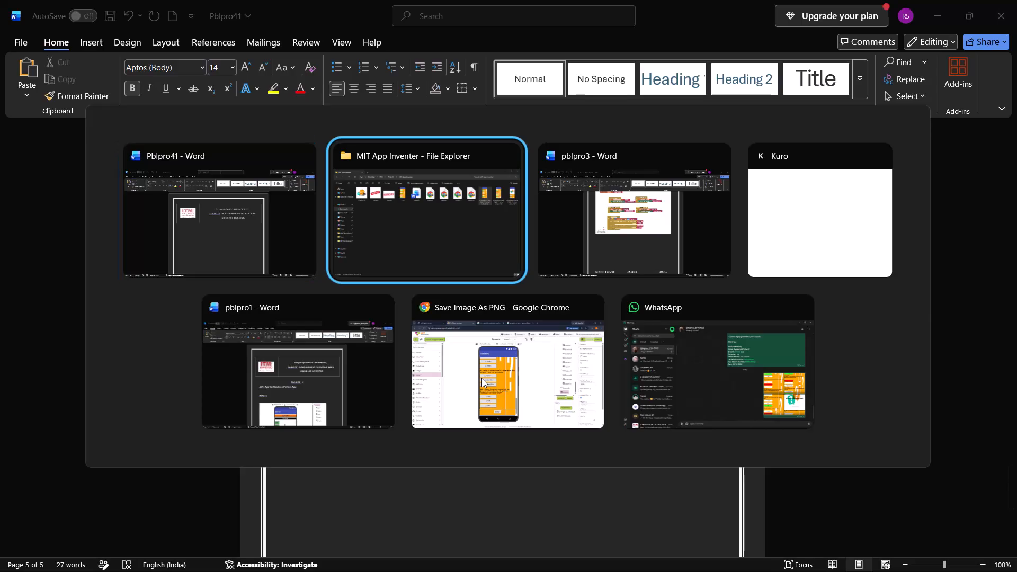
Switch to the pblpro3 document and review its pages through to the Conclusion section on page 5.
scroll(431, 357, down, 14)
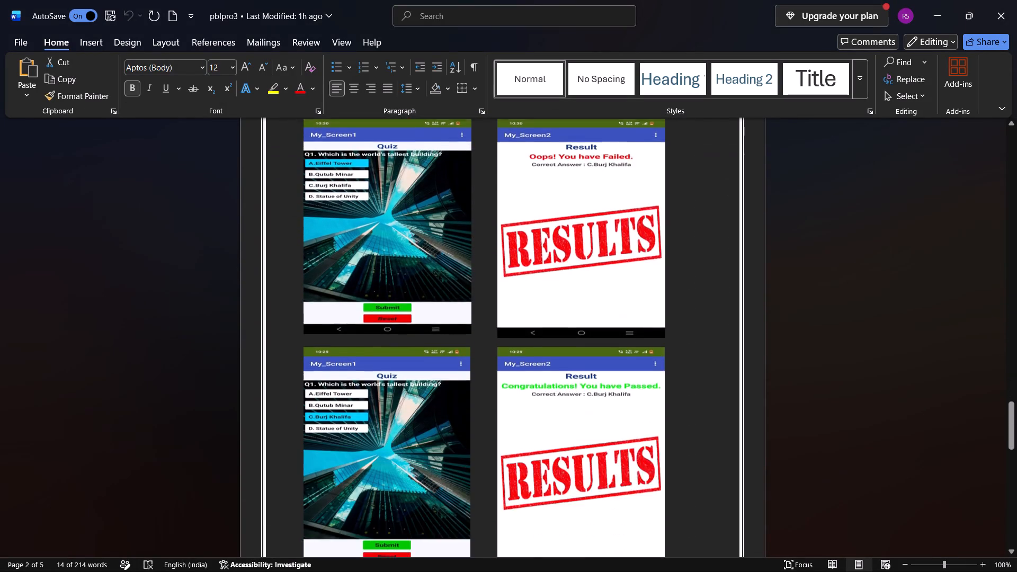
scroll(431, 357, down, 5)
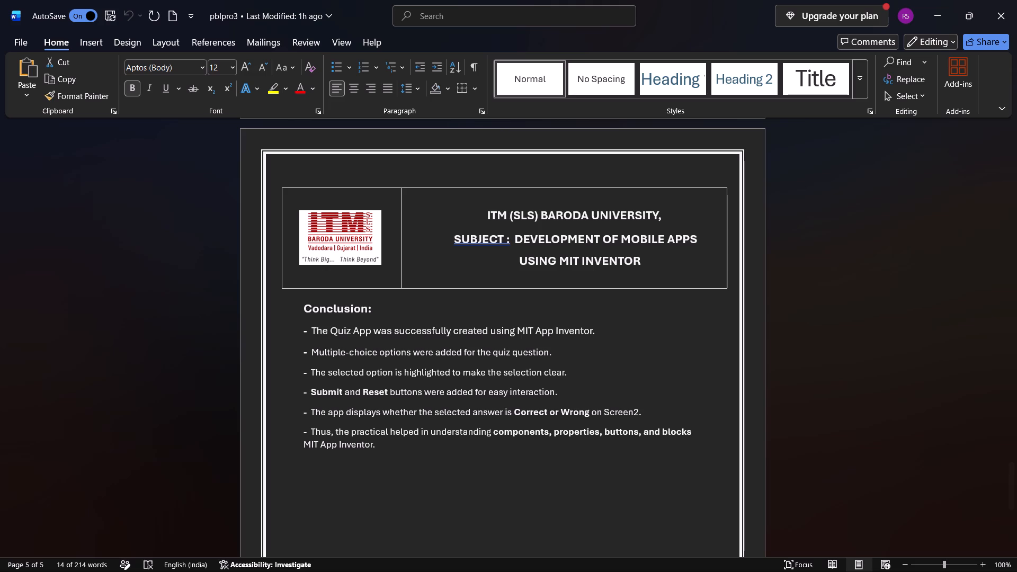
Insert a space before "MIT App Inventor." on the last line of the Conclusion in pblpro3.
click(299, 445)
key(space)
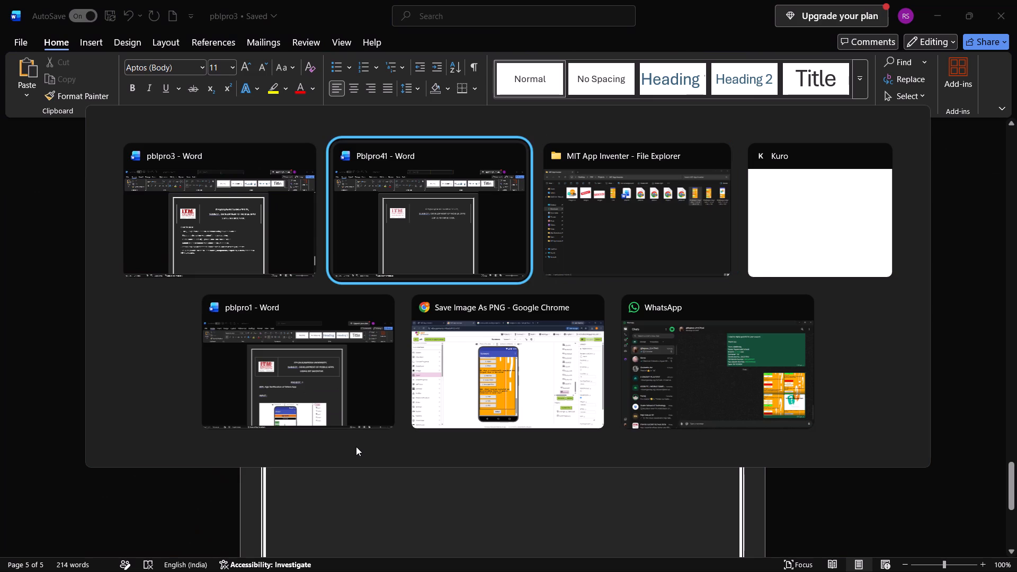
Switch back to Pblpro41 and add the bold heading "Conclusion :" on page 5, followed by a new line.
scroll(356, 446, down, 1)
scroll(356, 446, up, 1)
scroll(356, 446, down, 1)
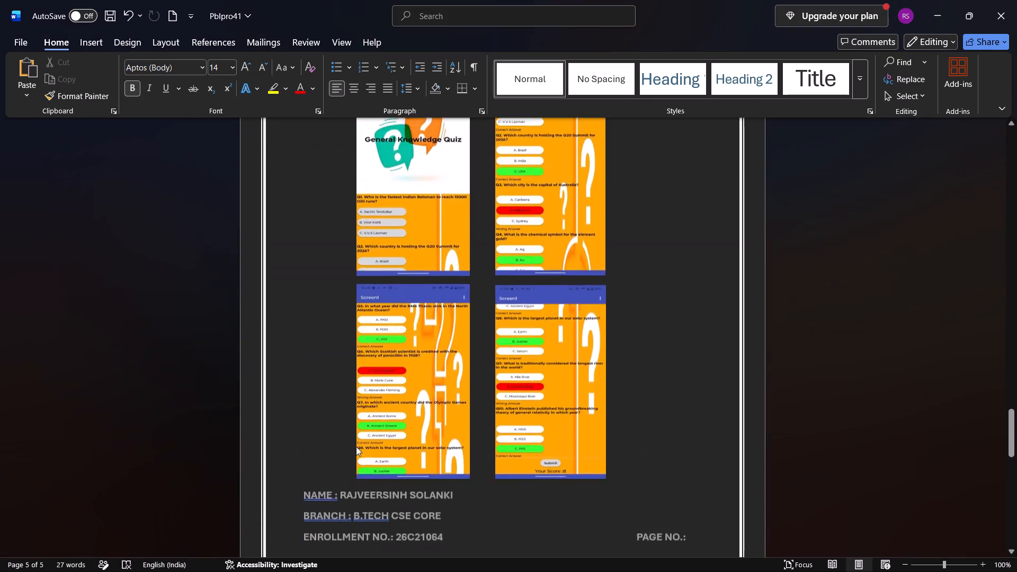
scroll(356, 446, down, 1)
scroll(356, 446, up, 1)
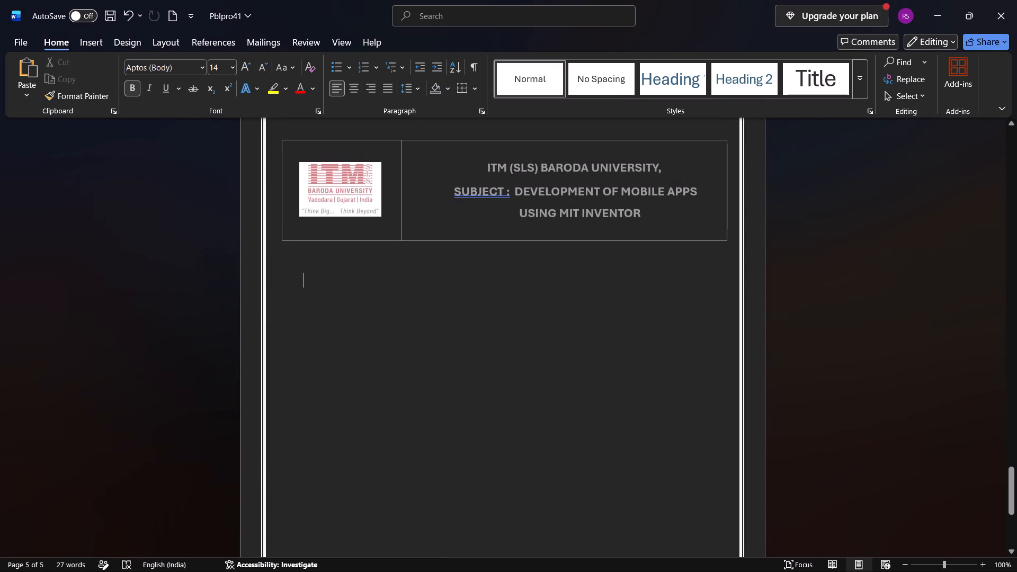
click(378, 380)
text(Co)
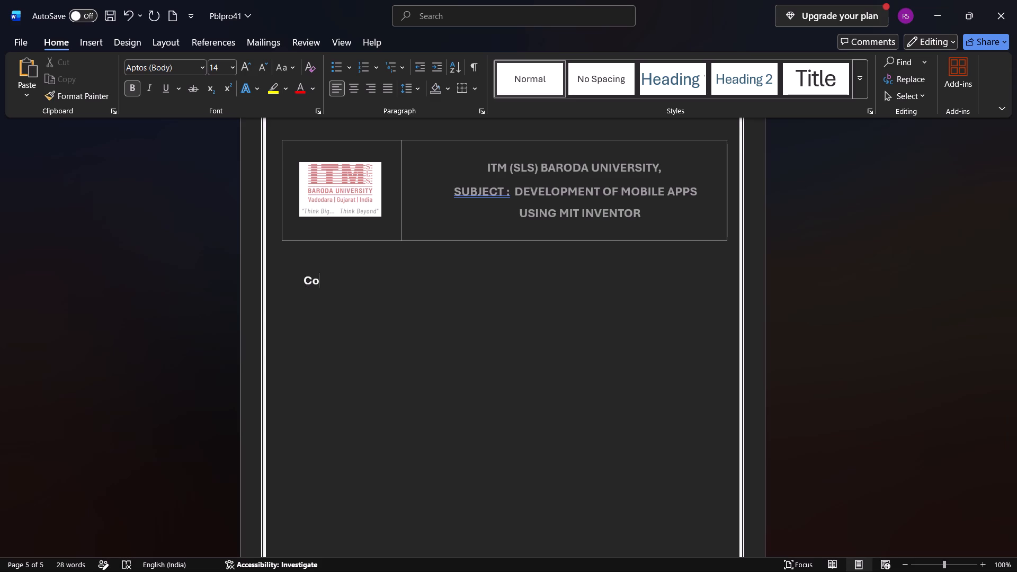
key(n)
text(clusion)
key(space)
key(shift+colon)
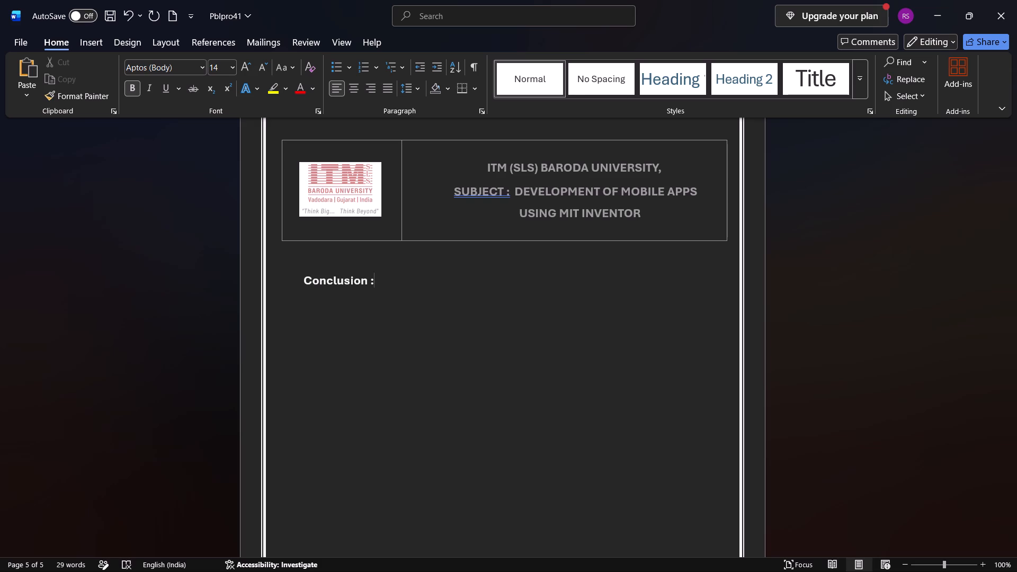
key(Return)
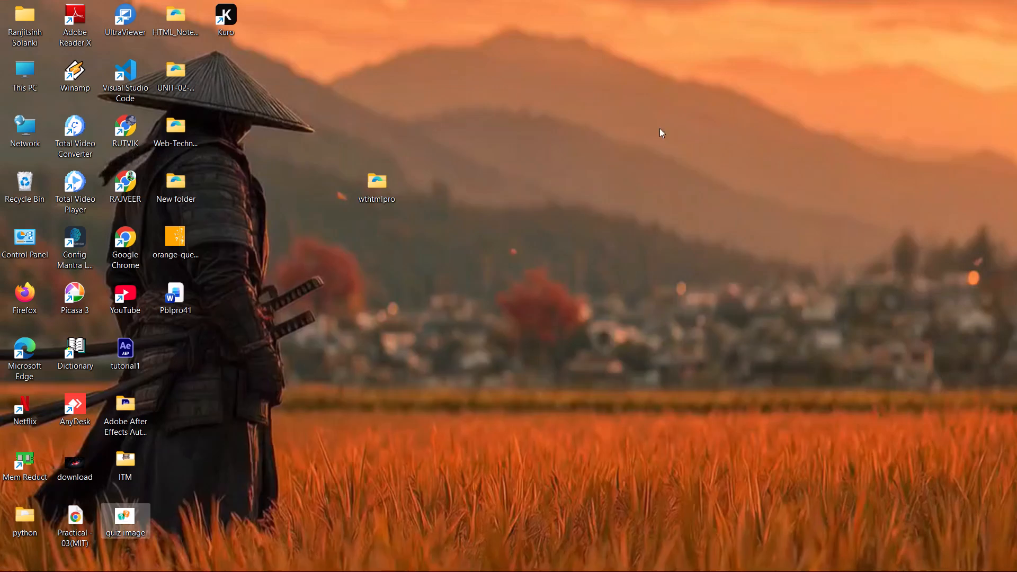
double_click(124, 187)
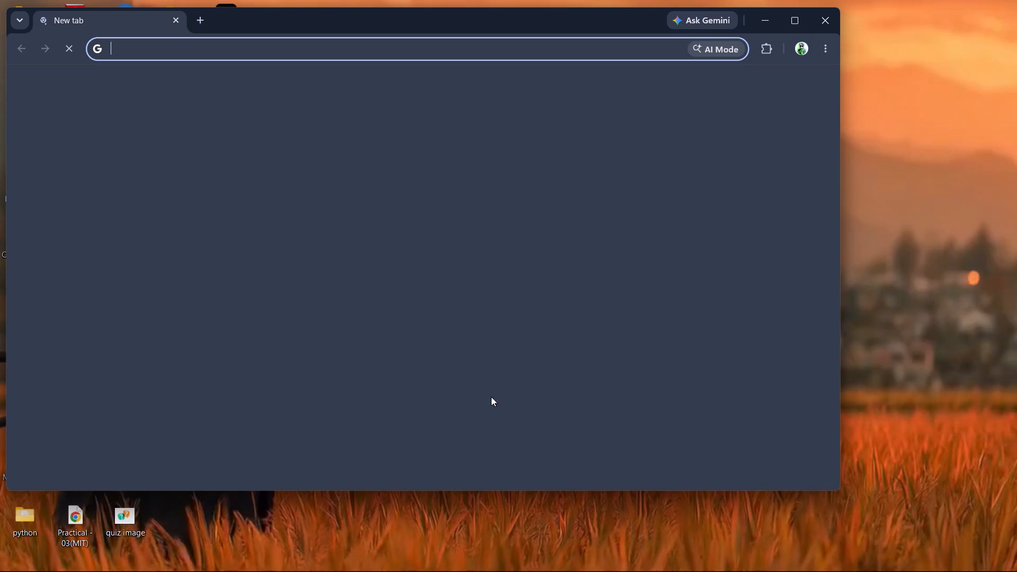
double_click(305, 374)
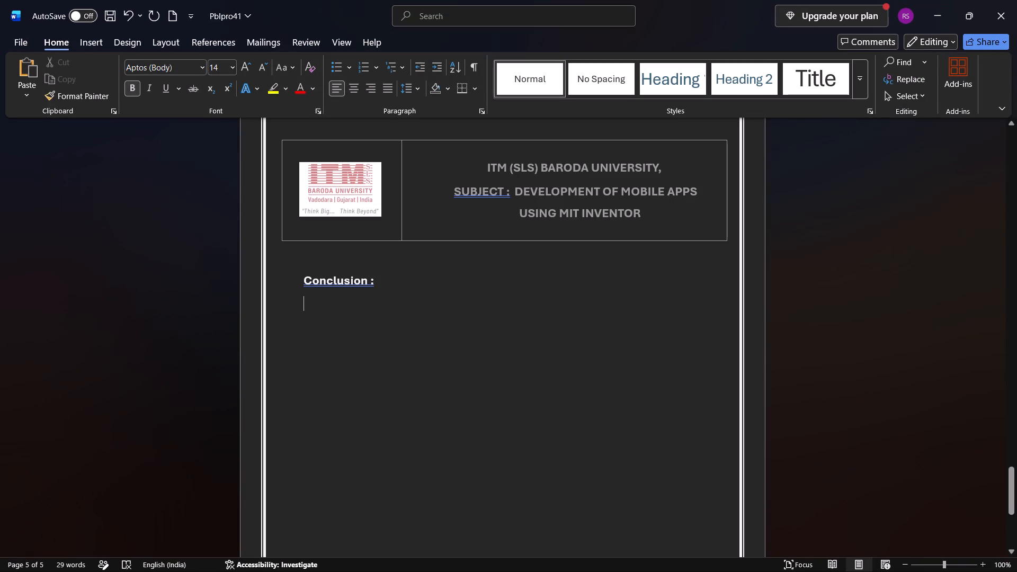
Back in Pblpro41 in Word, start an arrow-bulleted list under the Conclusion heading with "Successfully created an interactive GK quiz.".
key(equal)
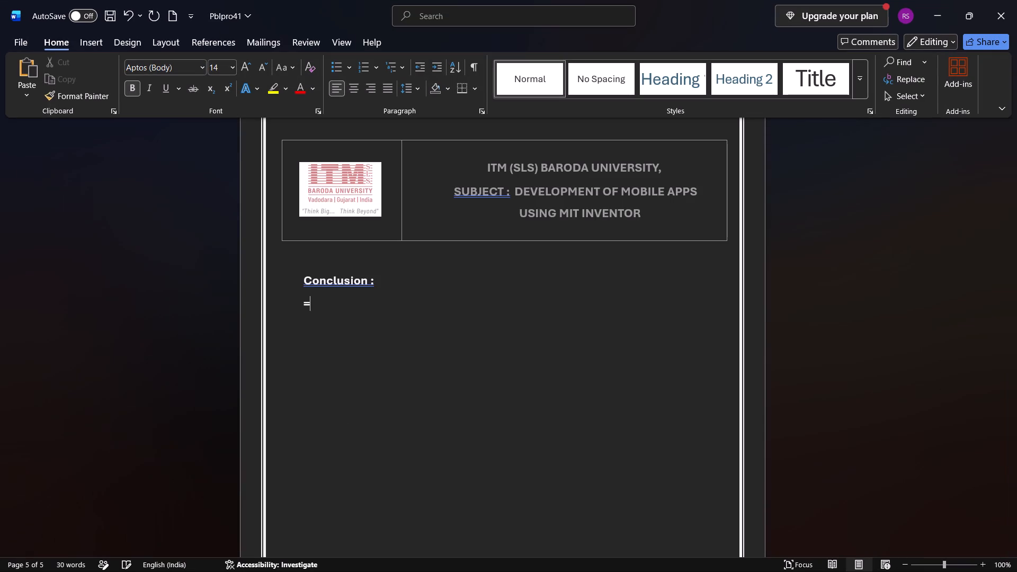
key(shift+greater)
key(space)
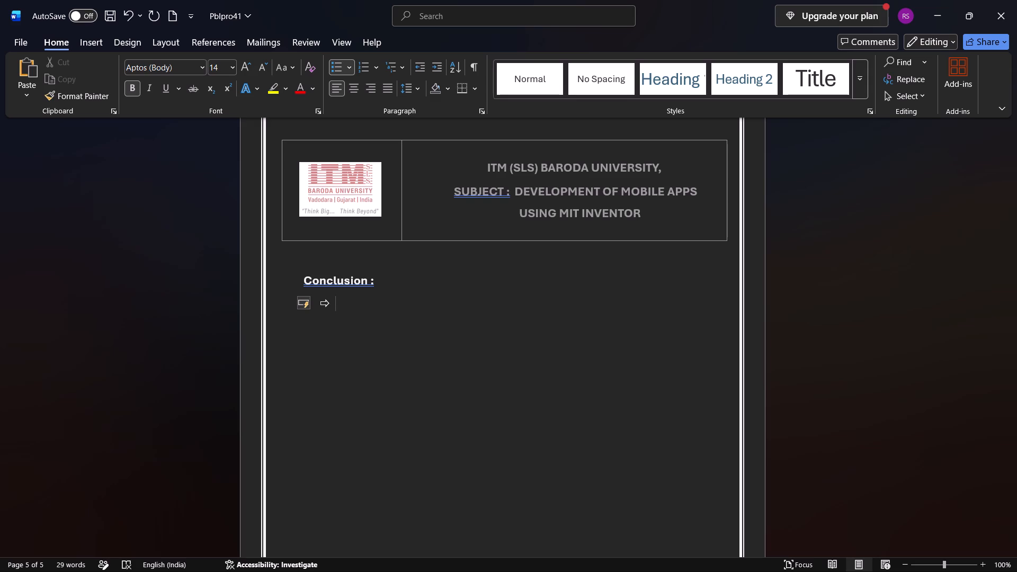
key(shift+s)
key(u)
text(cce)
text(ss)
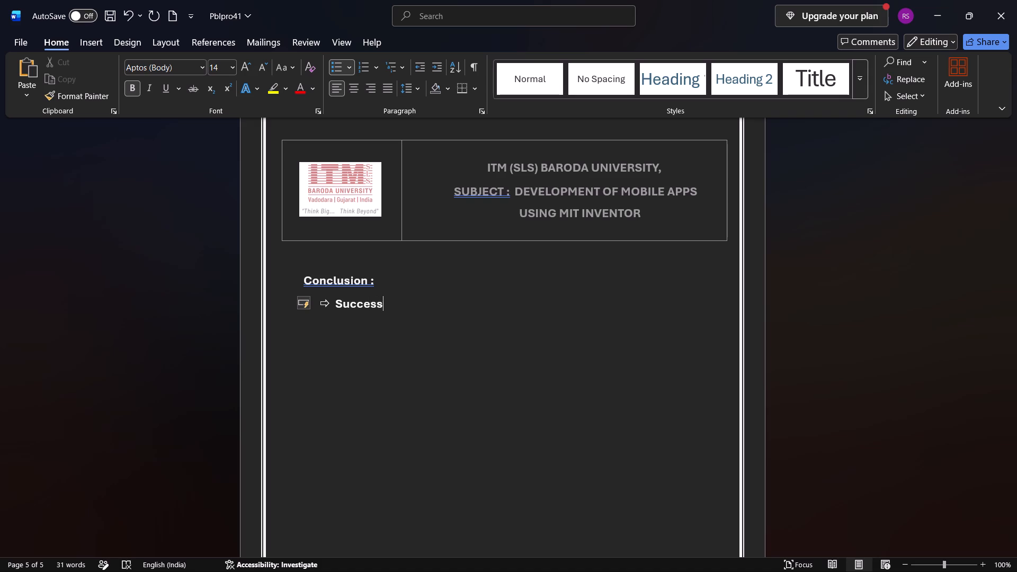
text(fu)
text(lly)
key(space)
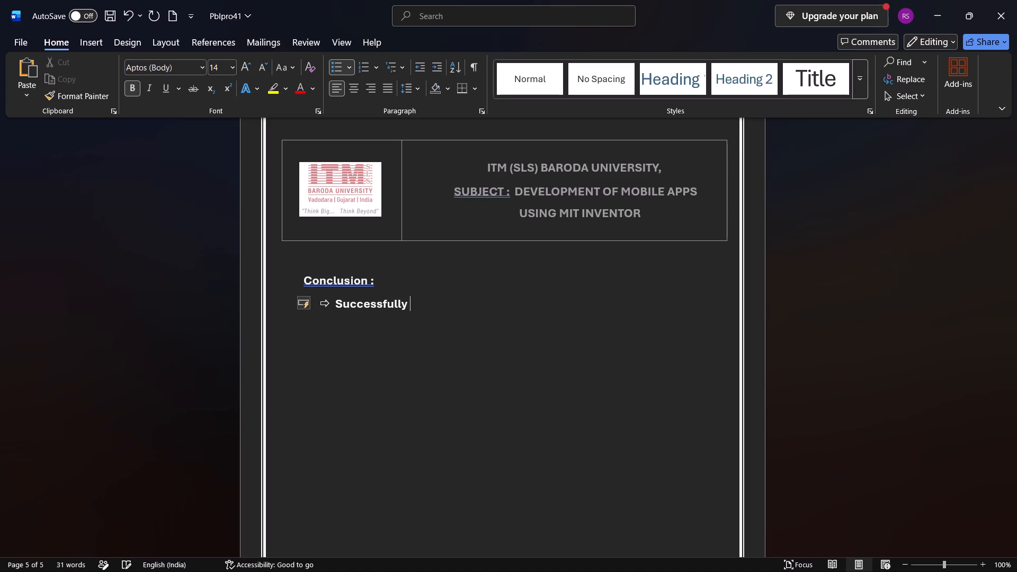
text(crea)
text(ted)
key(space)
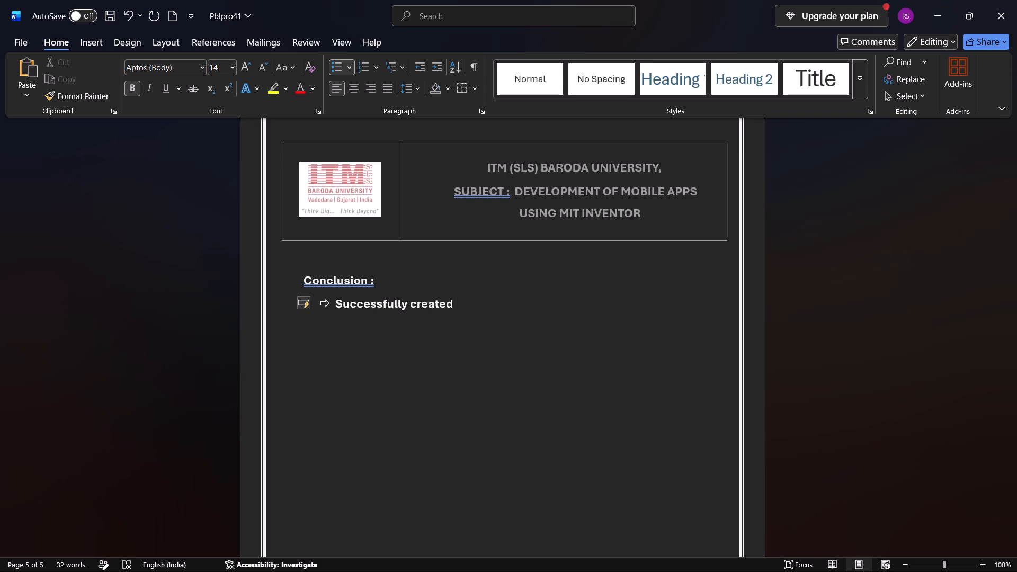
text(an)
key(space)
text(inte)
text(racti)
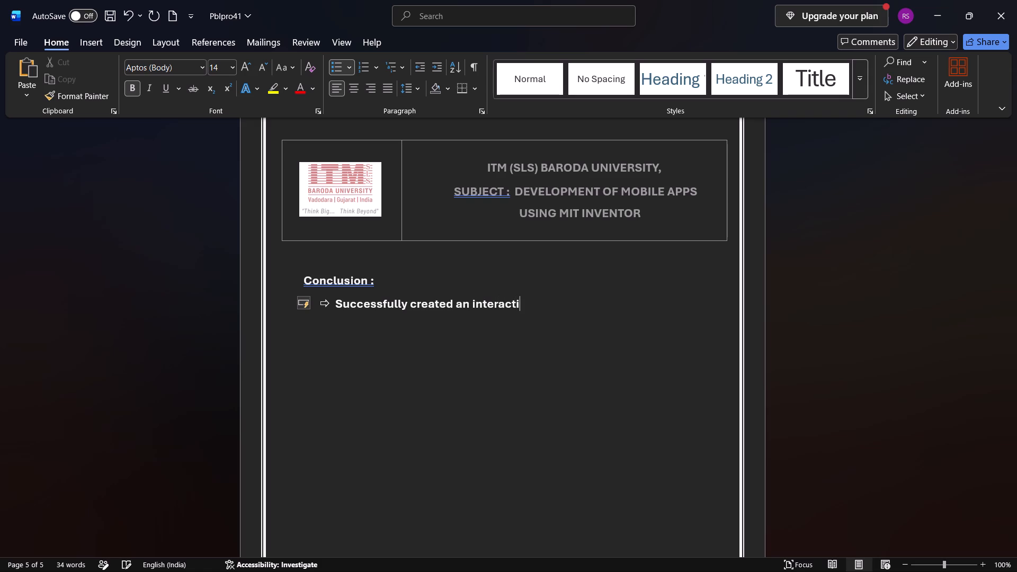
text(ve)
key(space)
key(space)
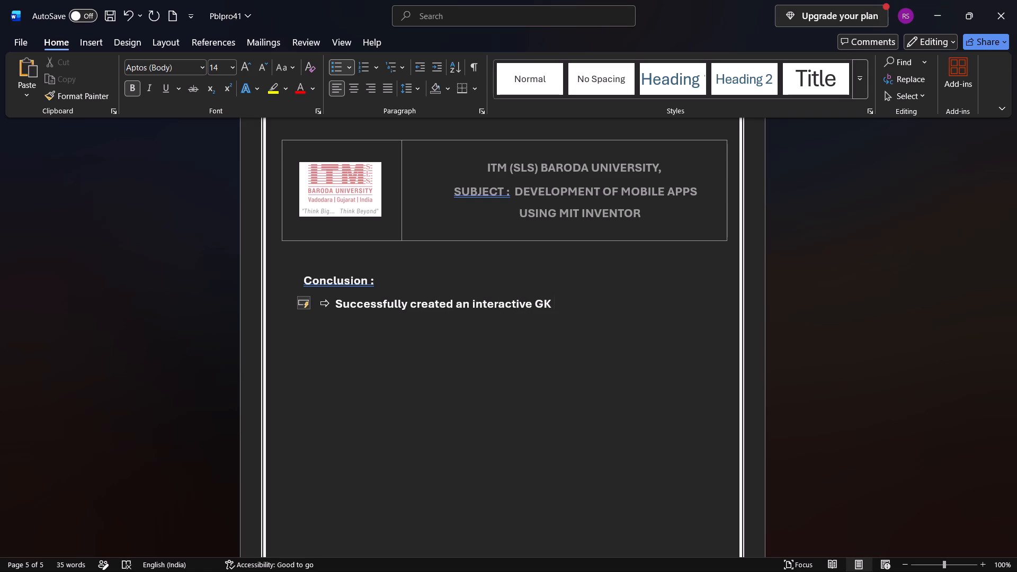
text(quiz)
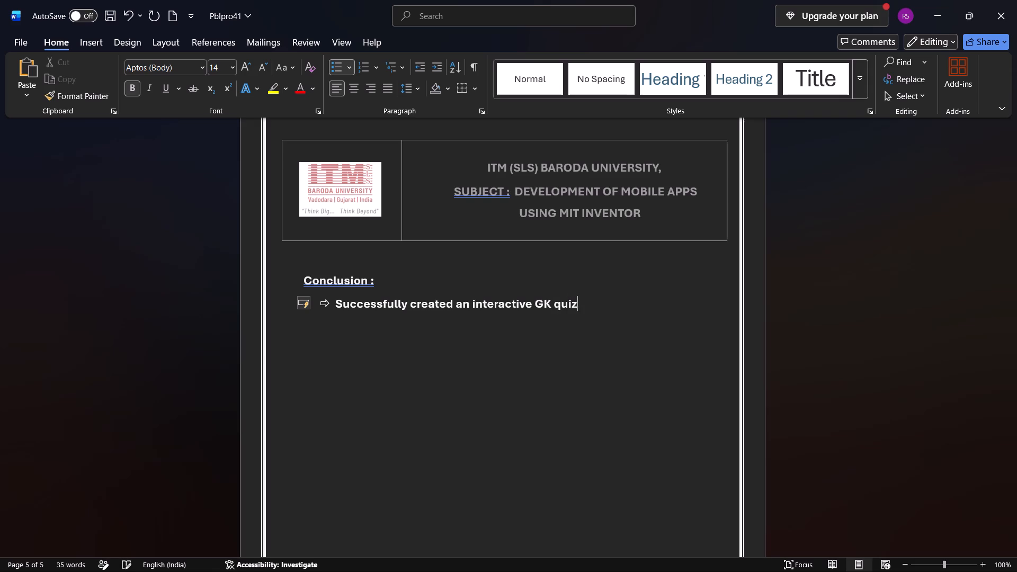
key(space)
key(BackSpace)
key(period)
key(Return)
Add the second Conclusion bullet "Added 10 multiple – choice questions." and start a new bullet below it.
key(shift+a)
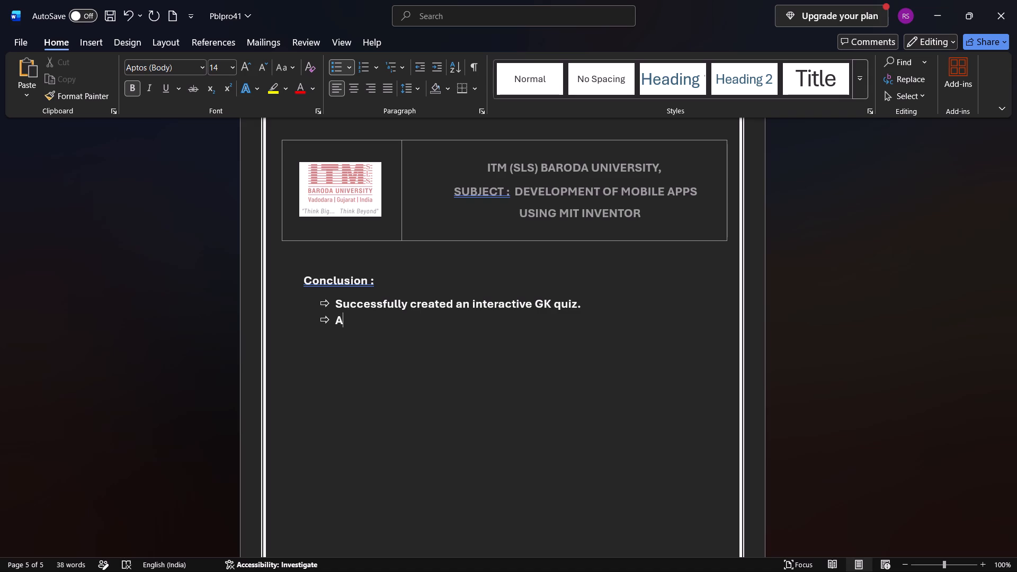
text(dded)
key(space)
text(10)
key(space)
text(mul)
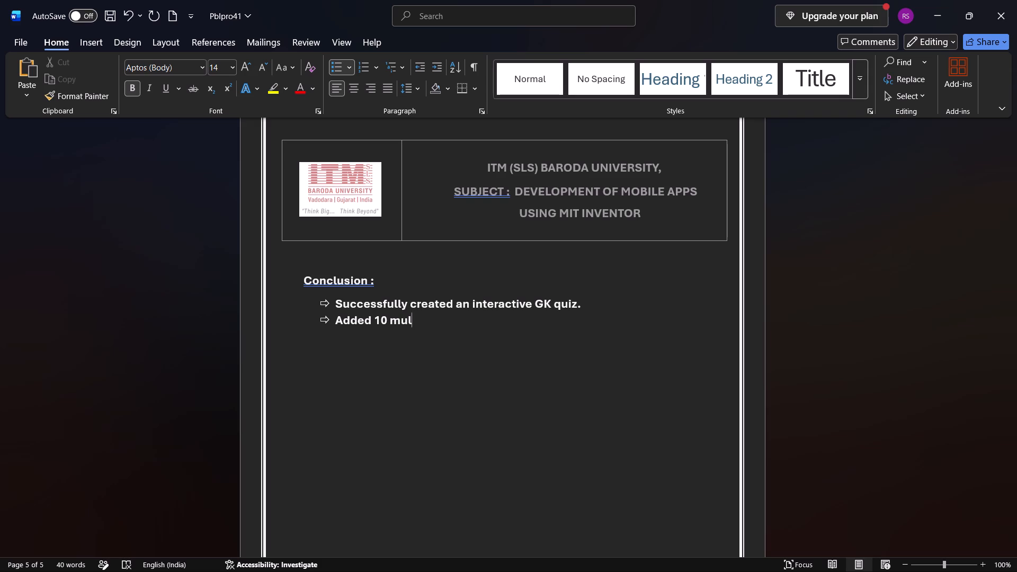
text(tiple)
key(space)
text(-)
key(space)
text(choi)
text(ce)
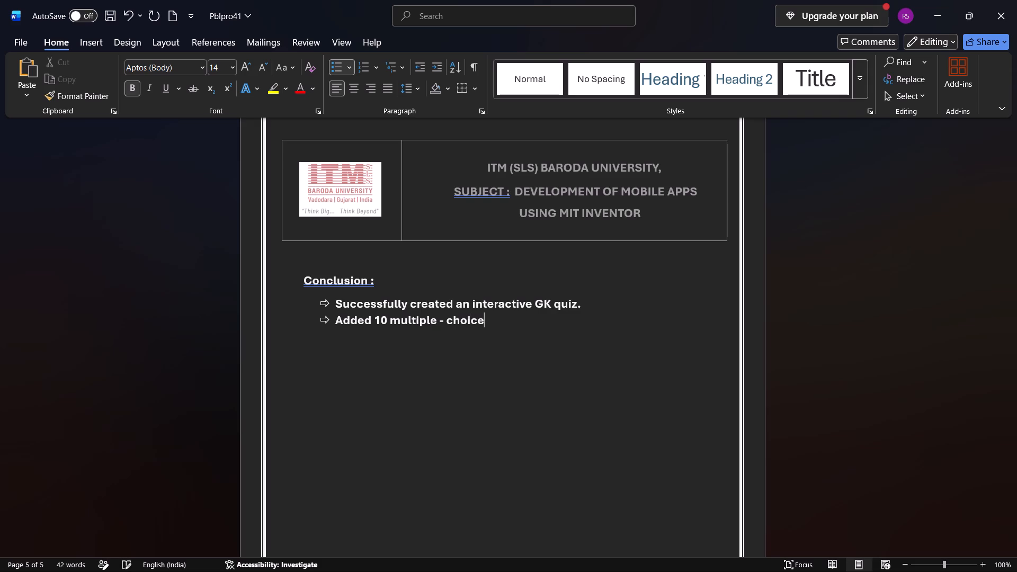
key(space)
text(ques)
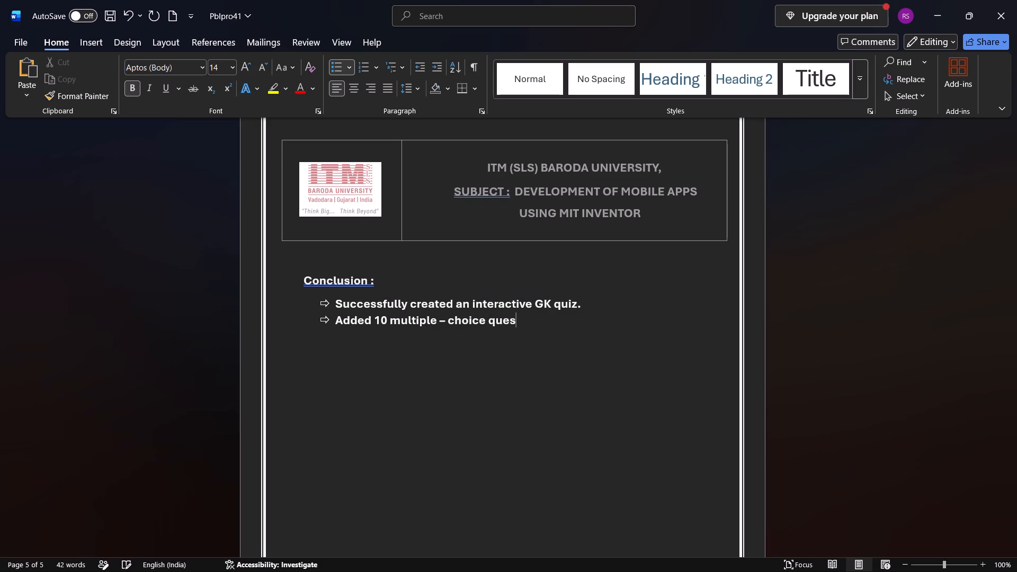
text(tion)
key(space)
key(BackSpace)
text(s.)
key(Return)
Add the third Conclusion bullet "Implemented the submit button to check answers." and start a new bullet below it.
key(shift+i)
key(m)
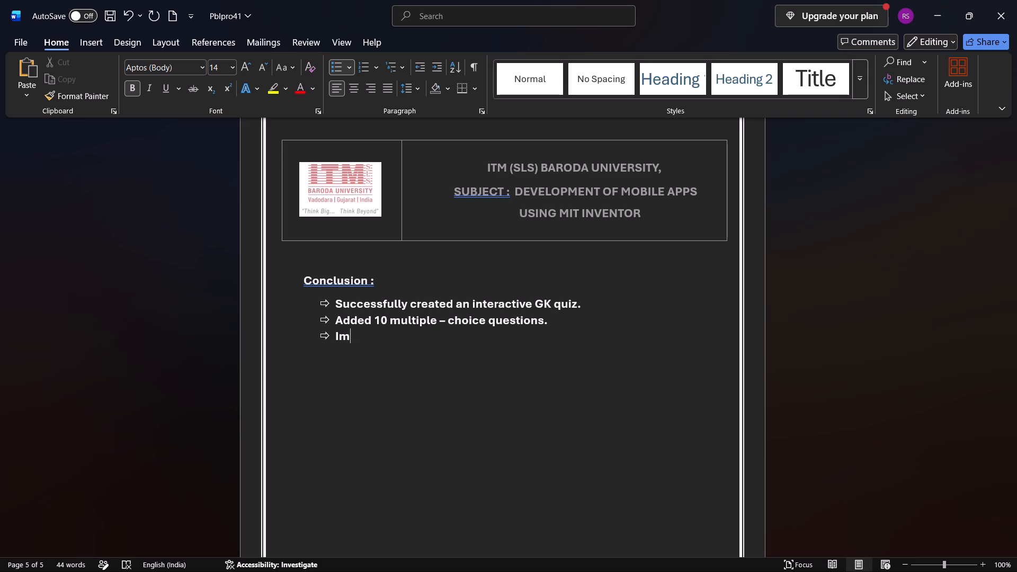
text(ple)
text(men)
text(ted)
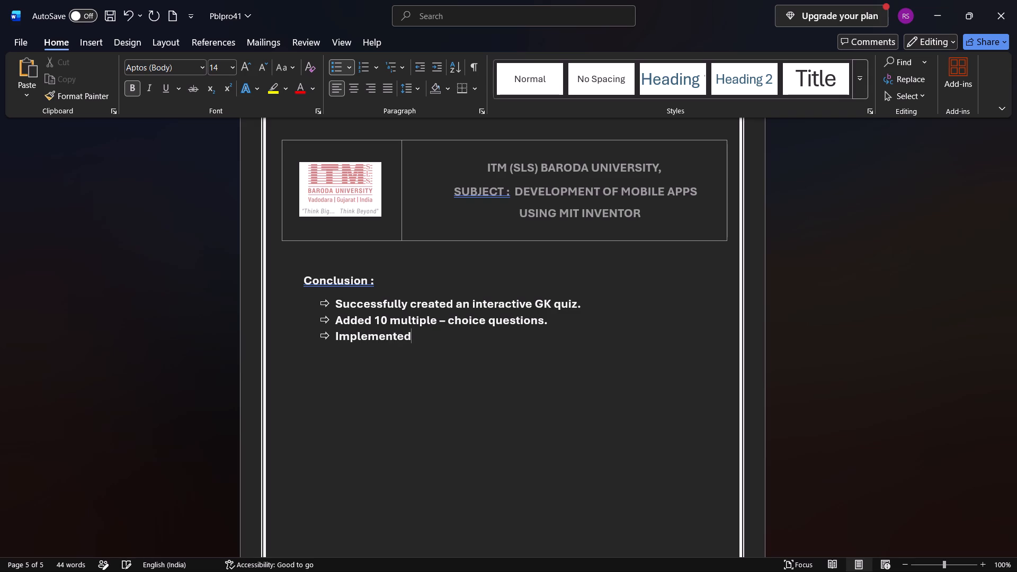
key(space)
text(the)
key(space)
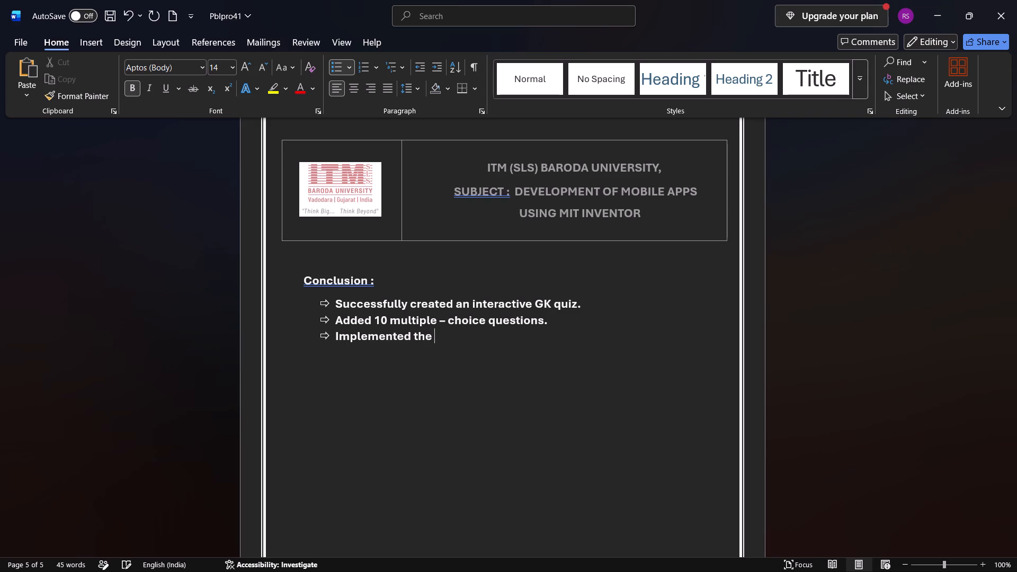
text(su)
key(b)
text(mit)
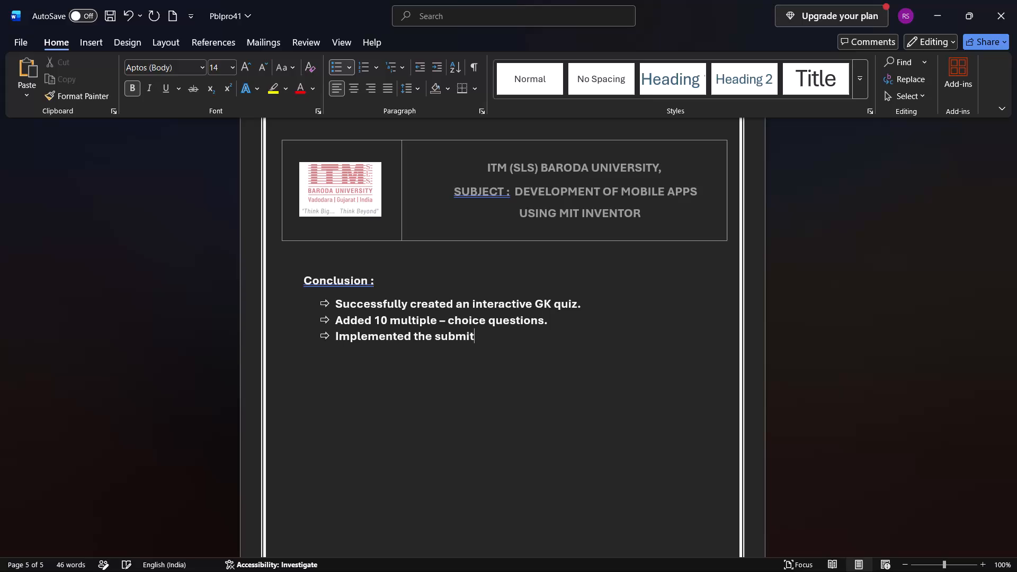
key(space)
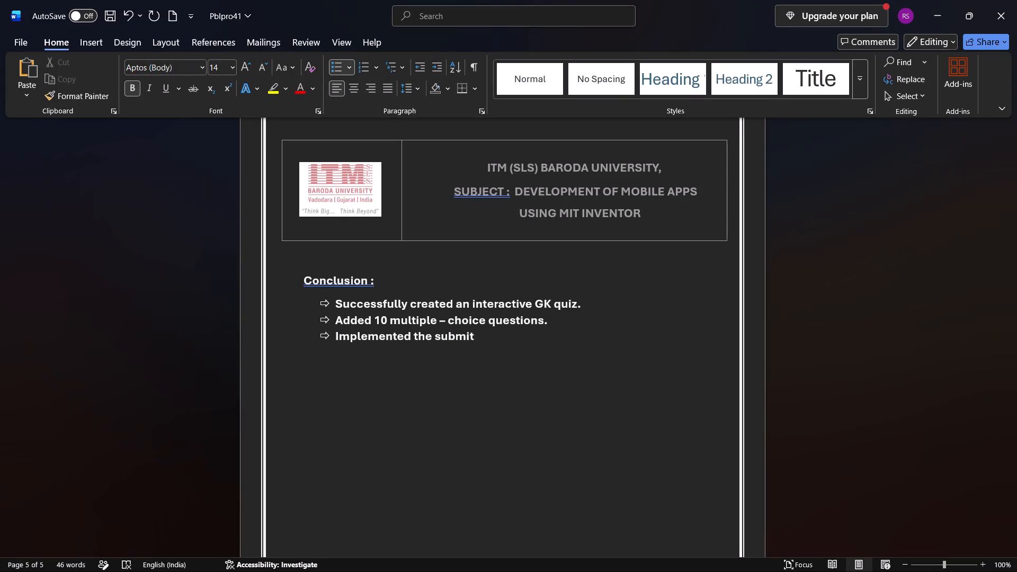
text(button)
key(space)
text(to check)
key(space)
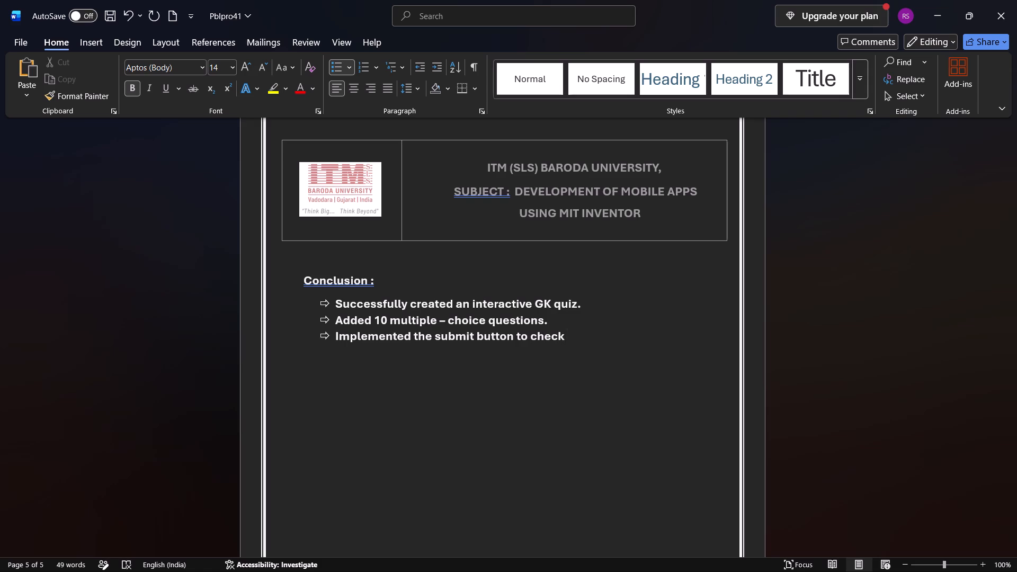
text(answer)
key(space)
key(BackSpace)
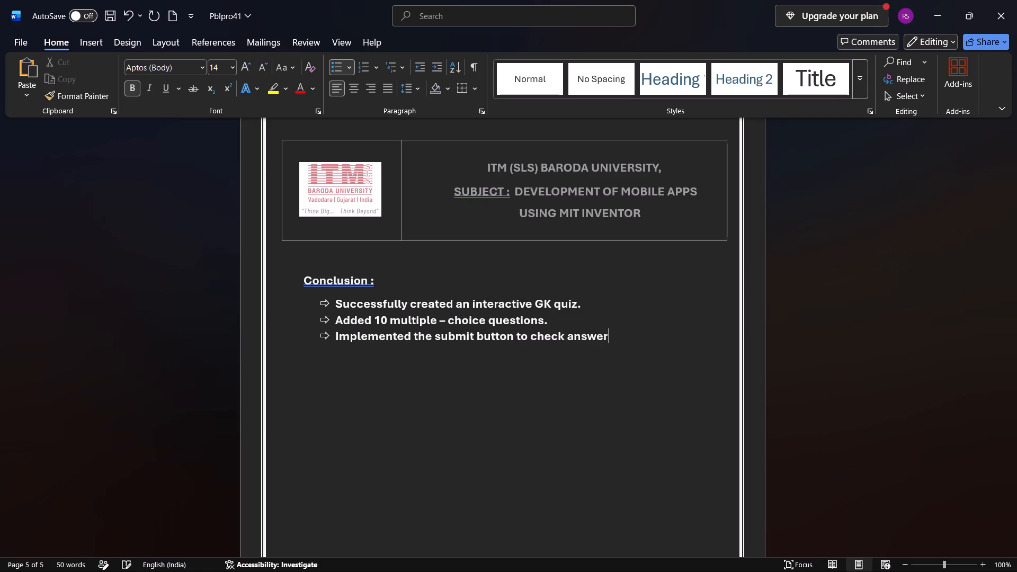
text(s.)
key(Return)
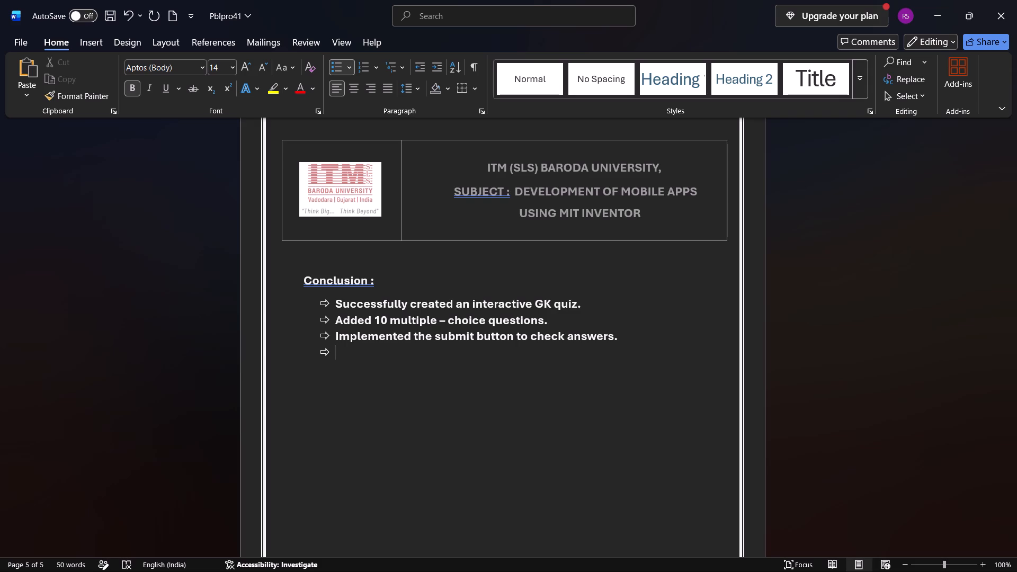
Add the fourth Conclusion bullet "Displayed the final score based on correct answers" and start a new bullet below it.
text(Di)
key(s)
key(p)
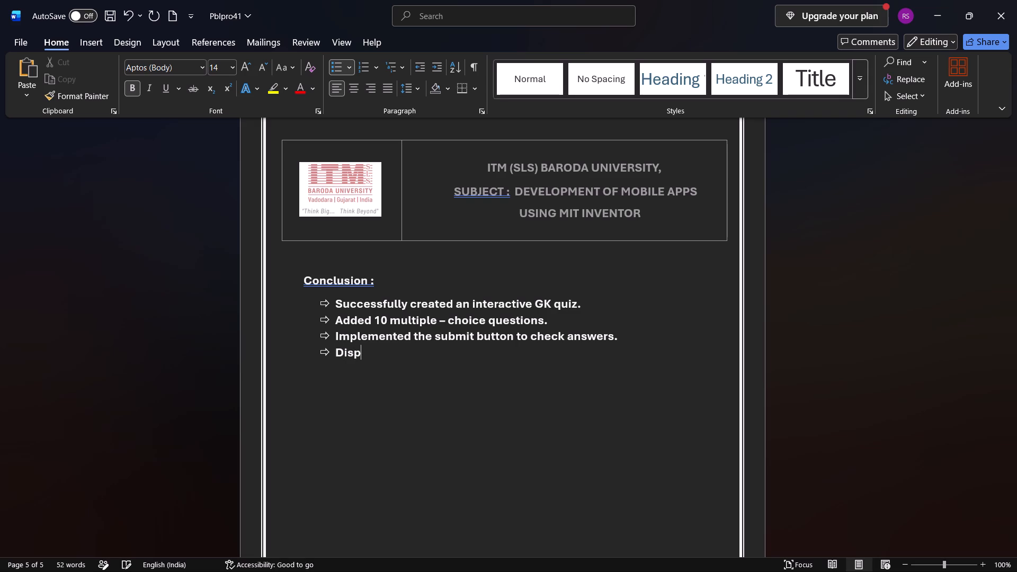
text(lay)
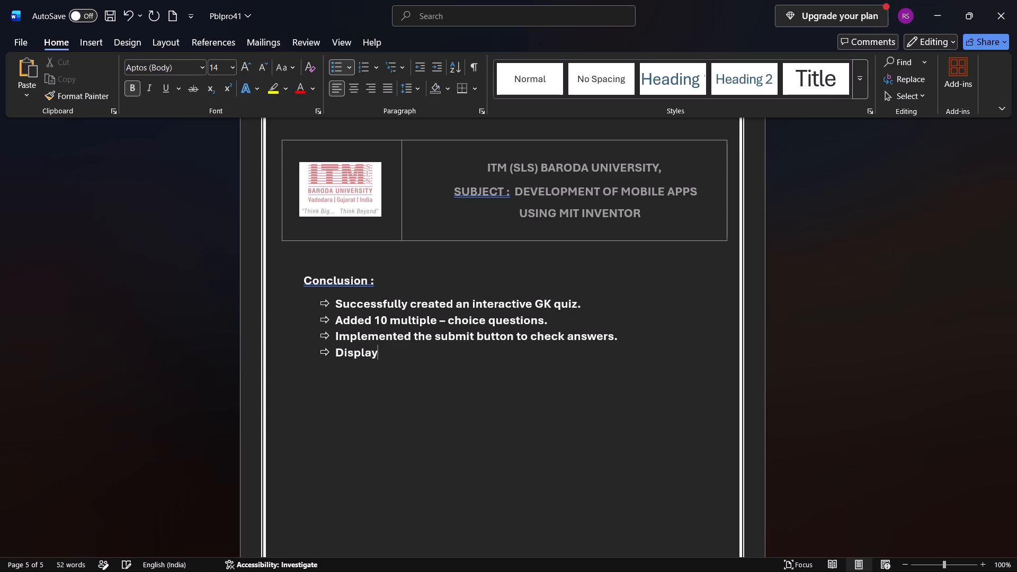
text(ed)
key(space)
text(the)
key(space)
text(final)
key(space)
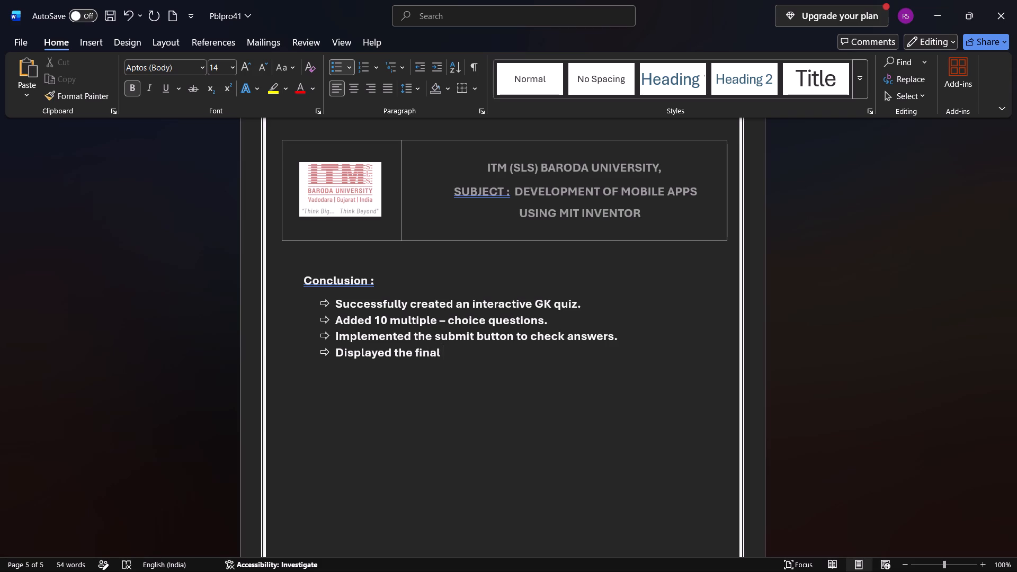
text(score)
key(space)
text(sed)
key(space)
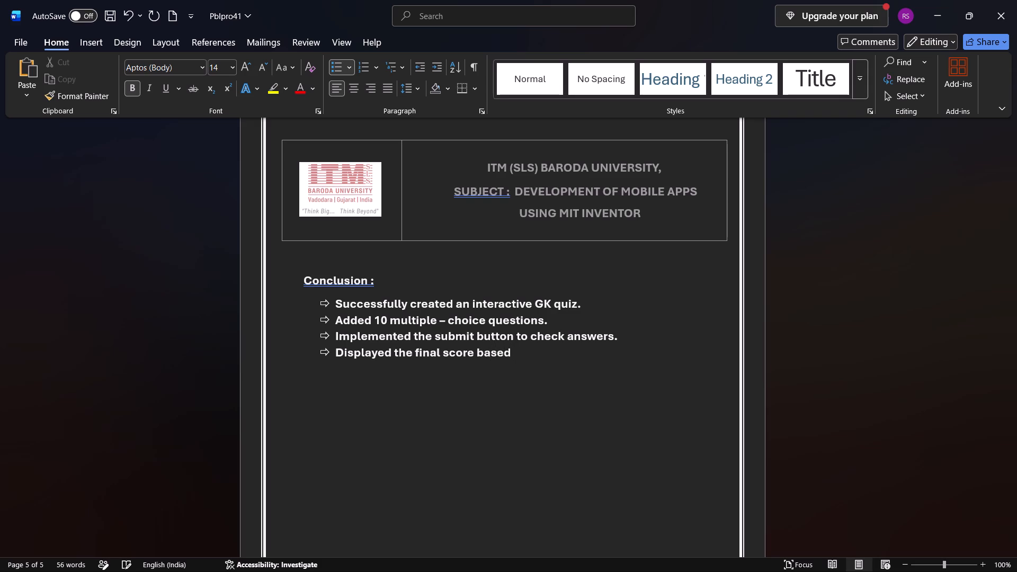
text(on)
key(space)
text(cor)
text(rect)
key(space)
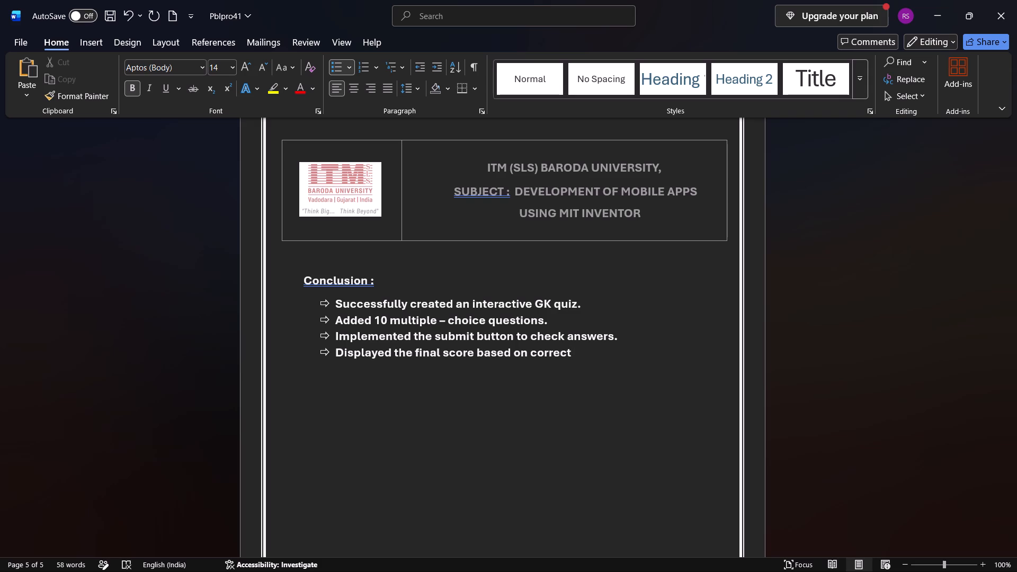
text(answerr)
key(s)
key(BackSpace)
key(BackSpace)
key(d)
key(Return)
key(BackSpace)
key(BackSpace)
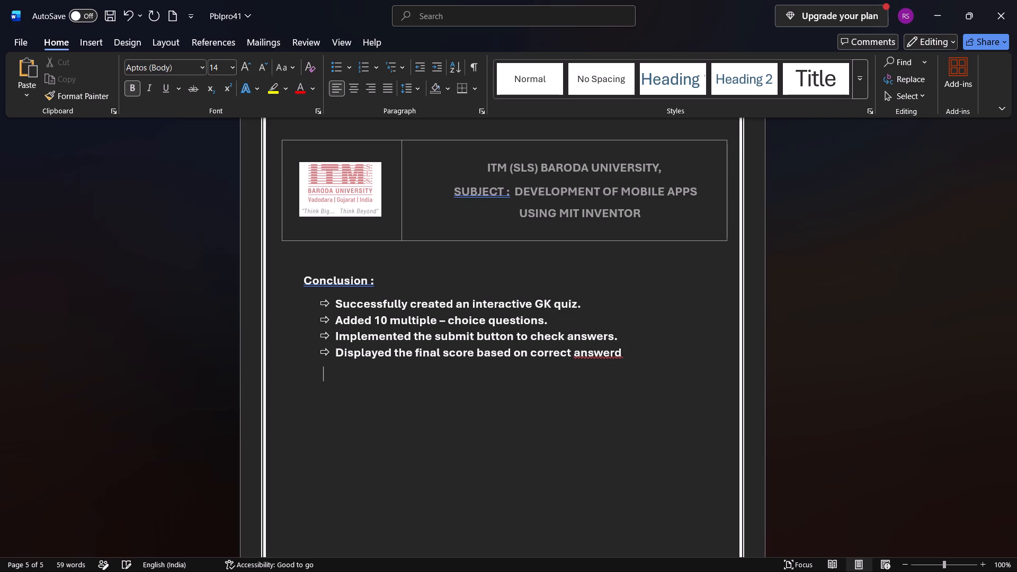
key(BackSpace)
key(BackSpace)
key(BackSpace)
key(s)
key(Return)
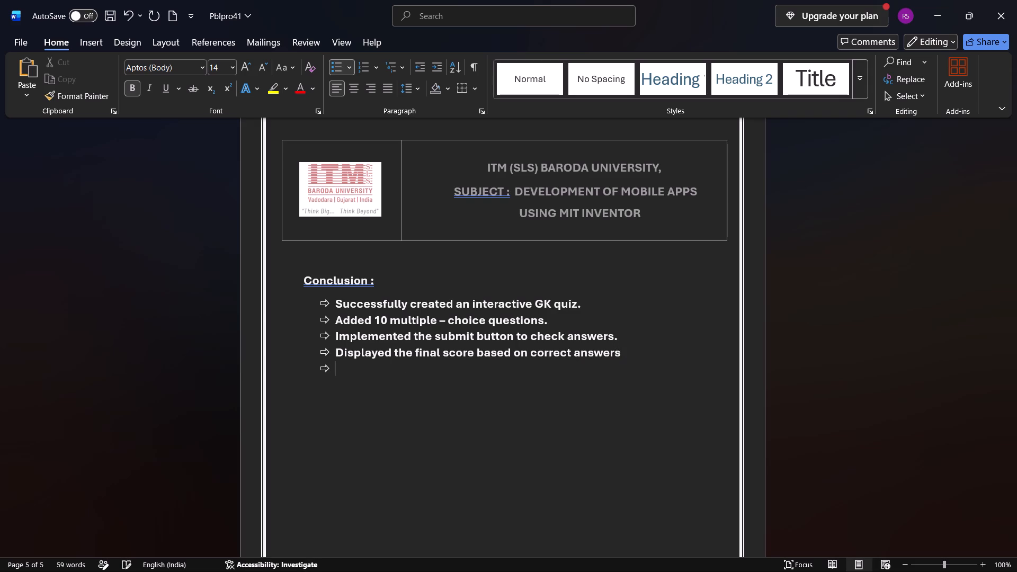
End the fourth Conclusion bullet, "Displayed the final score based on correct answers", with a full stop.
key(Up)
key(Right)
key(Right)
key(Right)
key(Right)
key(Right)
key(Right)
key(Right)
key(Right)
key(Right)
key(Right)
key(Right)
key(Right)
key(Right)
key(Right)
key(Right)
key(Right)
key(Right)
key(Right)
key(Right)
key(Right)
key(Right)
key(Right)
key(Right)
key(Right)
key(Right)
key(Right)
key(Right)
key(Right)
key(Right)
key(apostrophe)
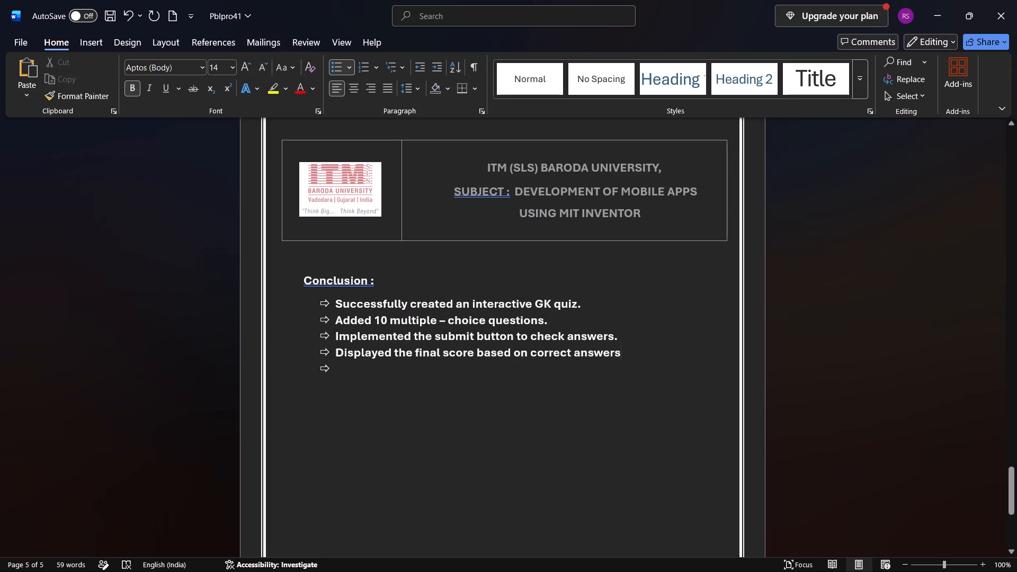
key(apostrophe)
key(BackSpace)
key(BackSpace)
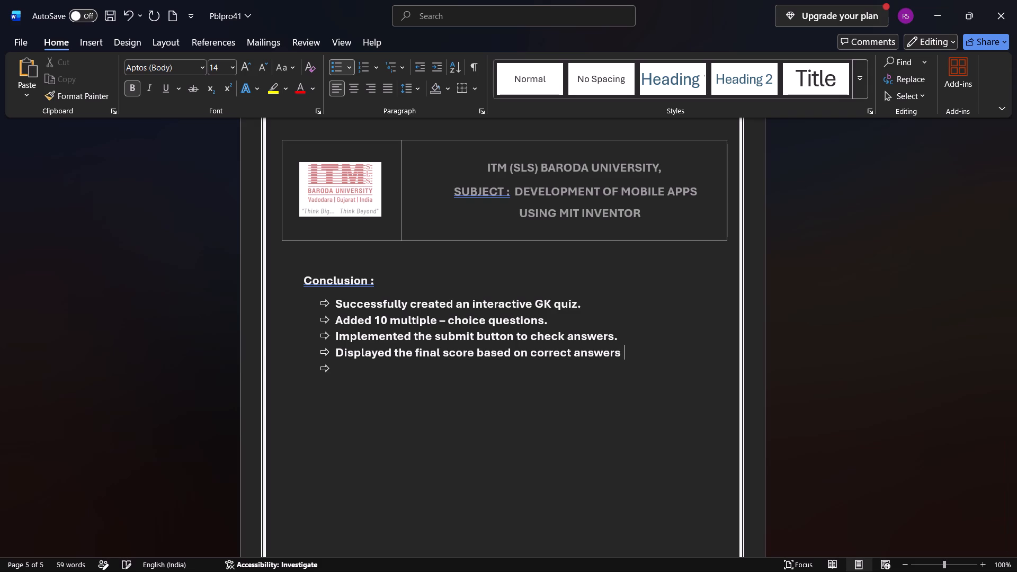
key(period)
Add a fifth Conclusion bullet below the fourth reading "Improved knowledge and made learning more interactive.".
key(Return)
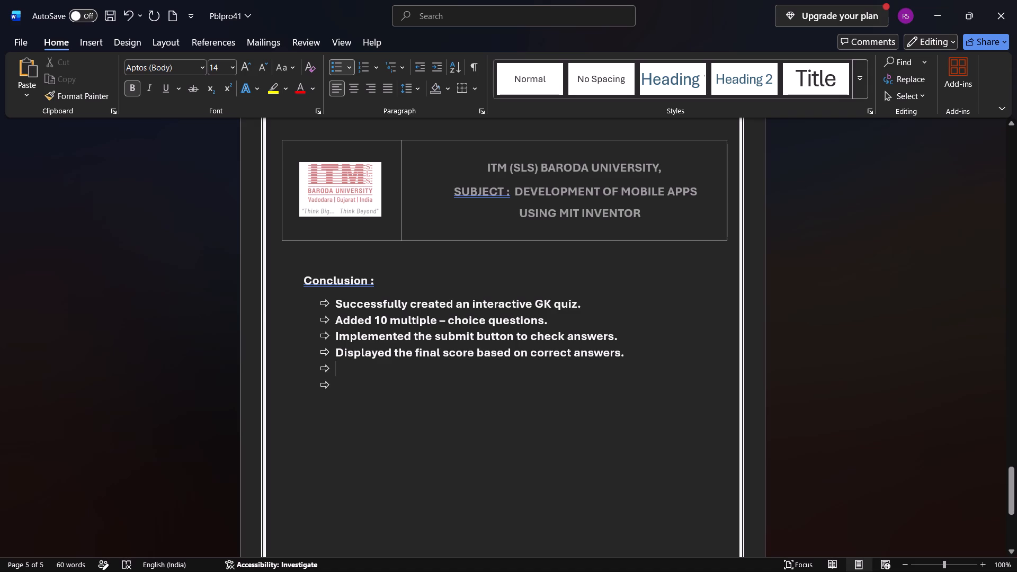
text(im)
key(BackSpace)
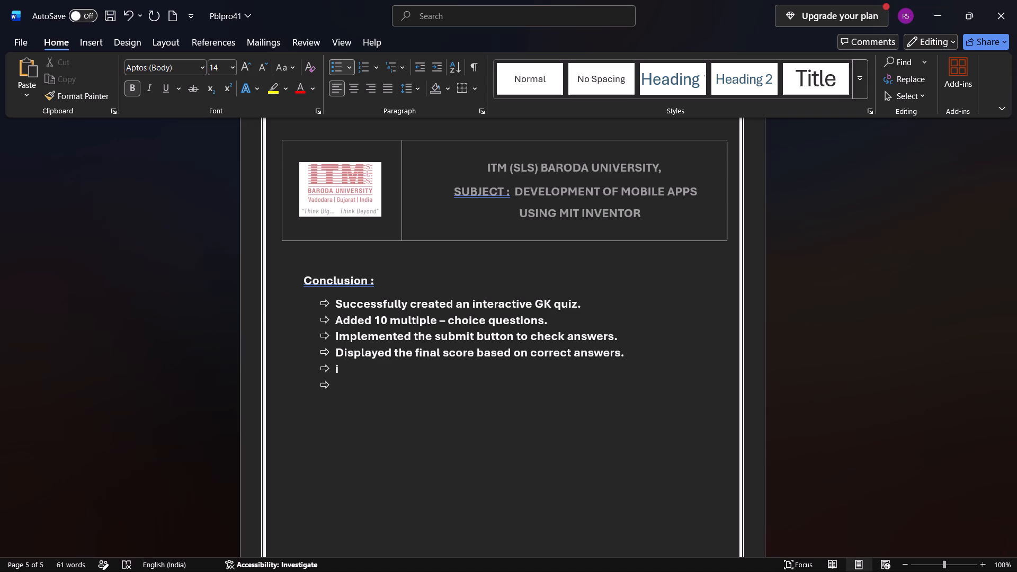
key(BackSpace)
key(i)
key(BackSpace)
key(shift+o)
key(BackSpace)
key(shift+i)
key(m)
text(pro)
text(ved)
key(space)
text(kno)
text(wlw)
key(BackSpace)
text(edgr)
key(BackSpace)
text(e)
key(space)
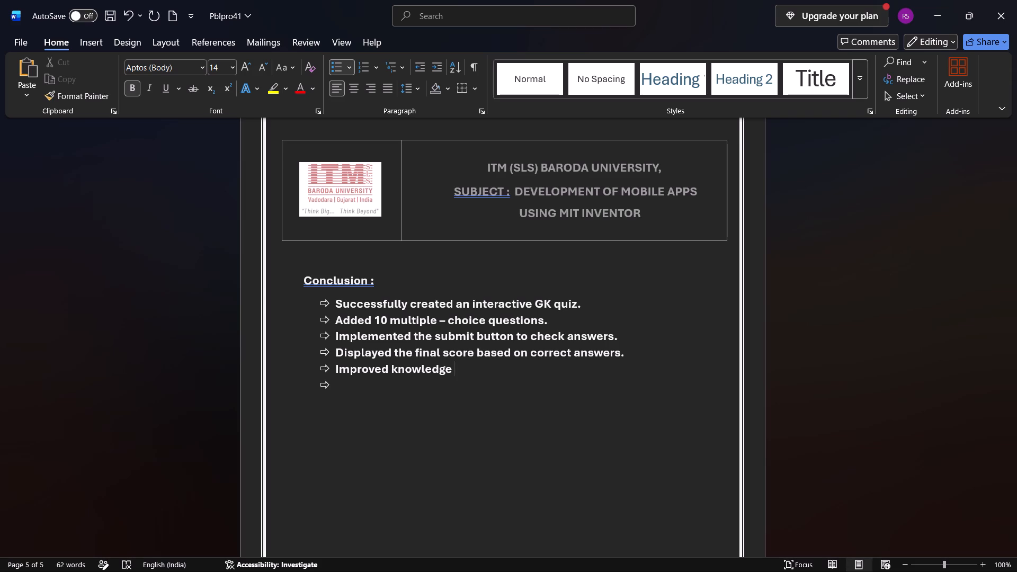
text(and)
key(space)
text(made)
key(space)
text(learning)
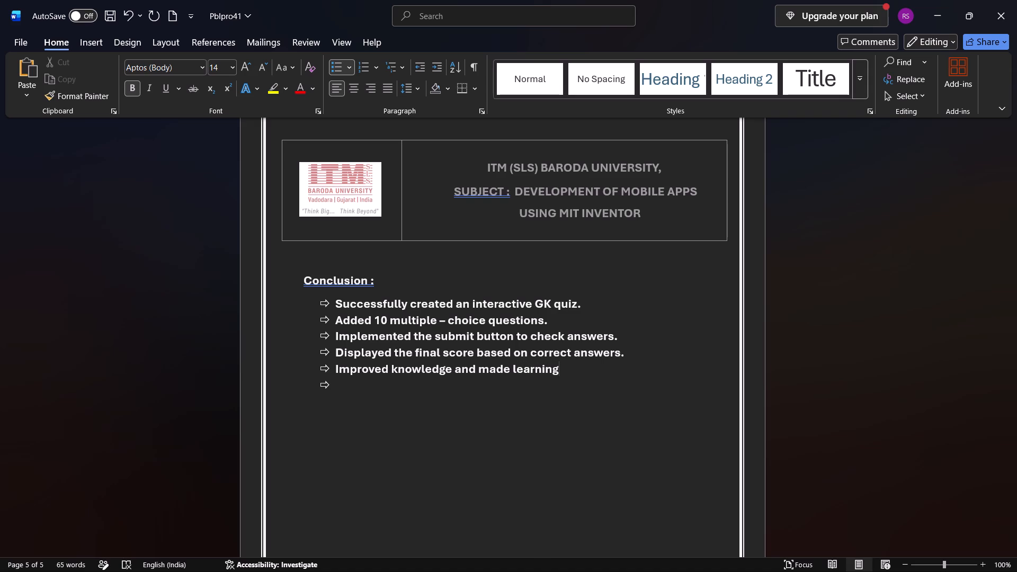
key(space)
text(more)
key(space)
text(inger)
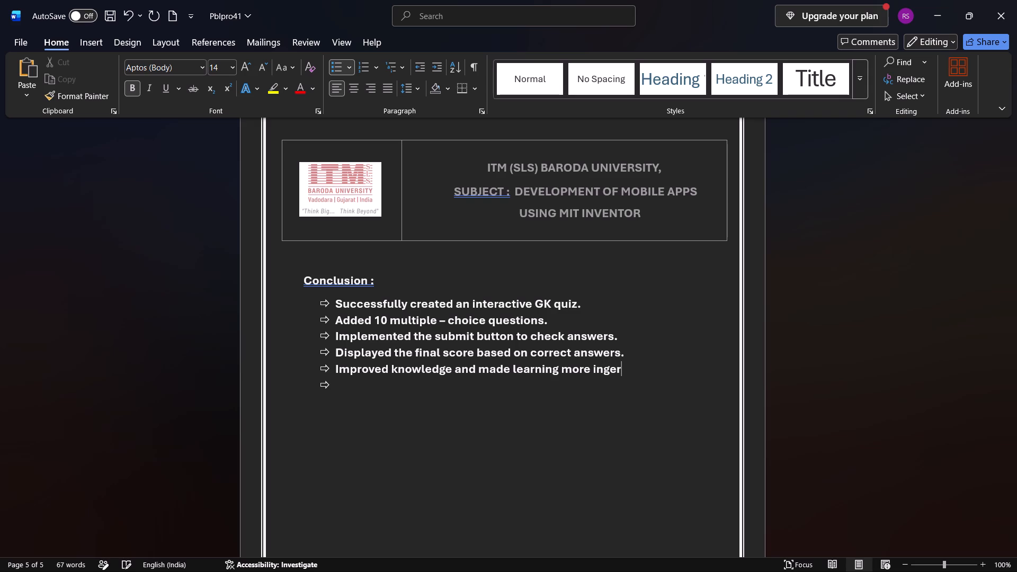
key(BackSpace)
key(BackSpace)
key(BackSpace)
text(ter)
key(space)
key(BackSpace)
text(active)
key(space)
key(BackSpace)
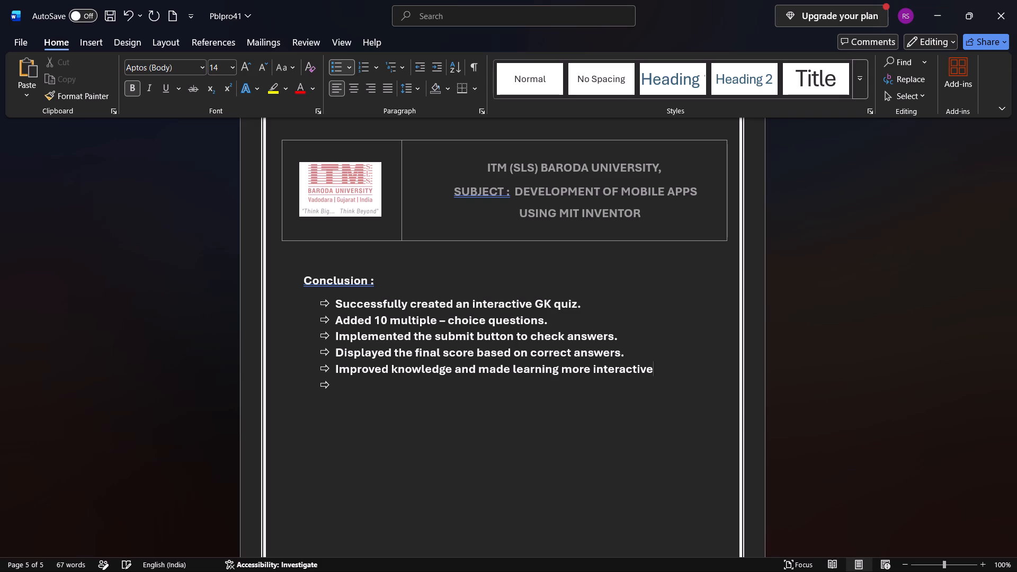
key(period)
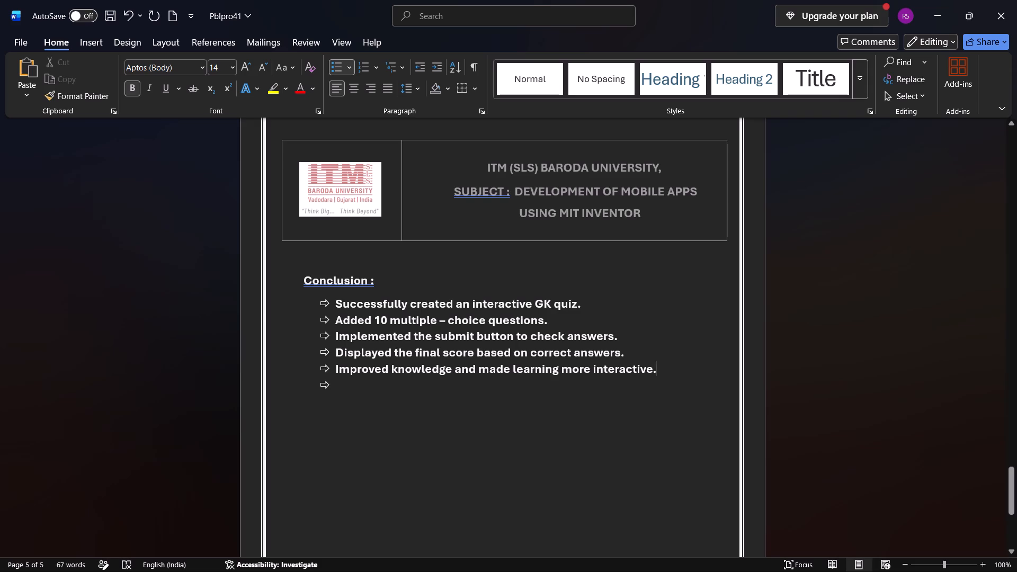
Remove the empty bullet and leftover blank line below the last Conclusion bullet.
click(480, 402)
key(BackSpace)
key(BackSpace)
key(BackSpace)
key(BackSpace)
Review the whole report, checking the Aim, Input, code block, Output and Conclusion pages.
scroll(391, 321, up, 2)
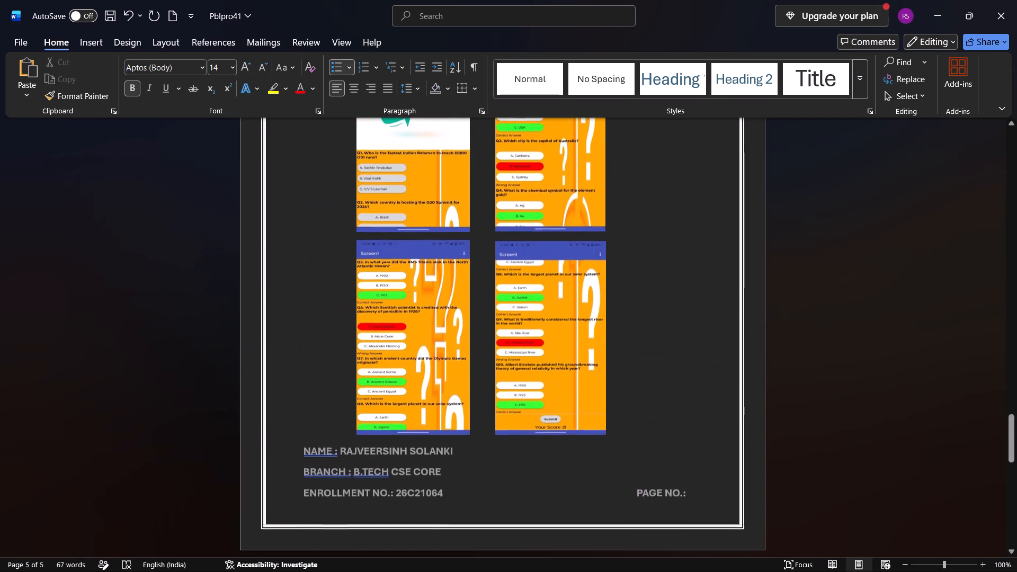
scroll(391, 321, up, 1)
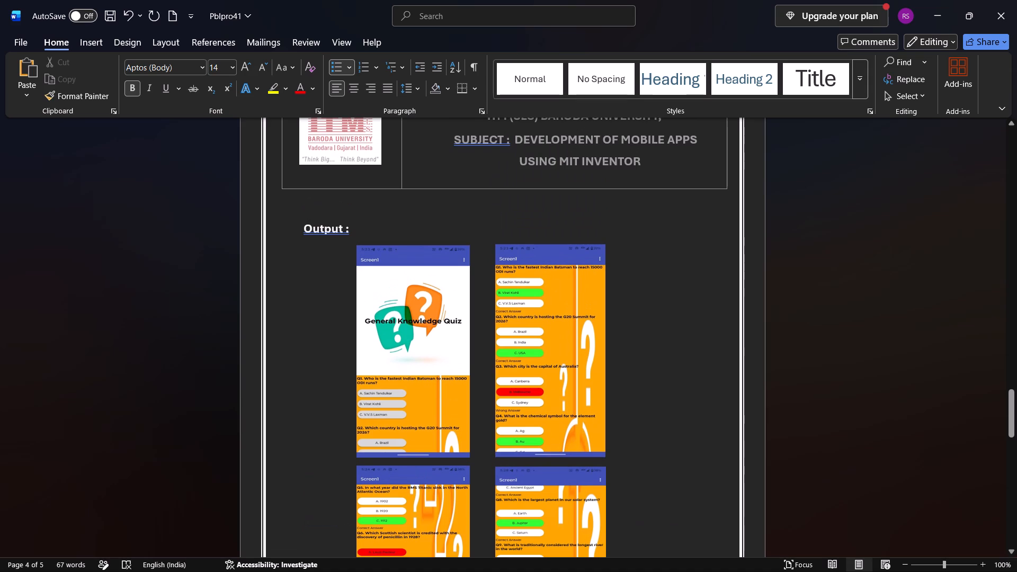
scroll(391, 320, down, 1)
scroll(391, 320, up, 1)
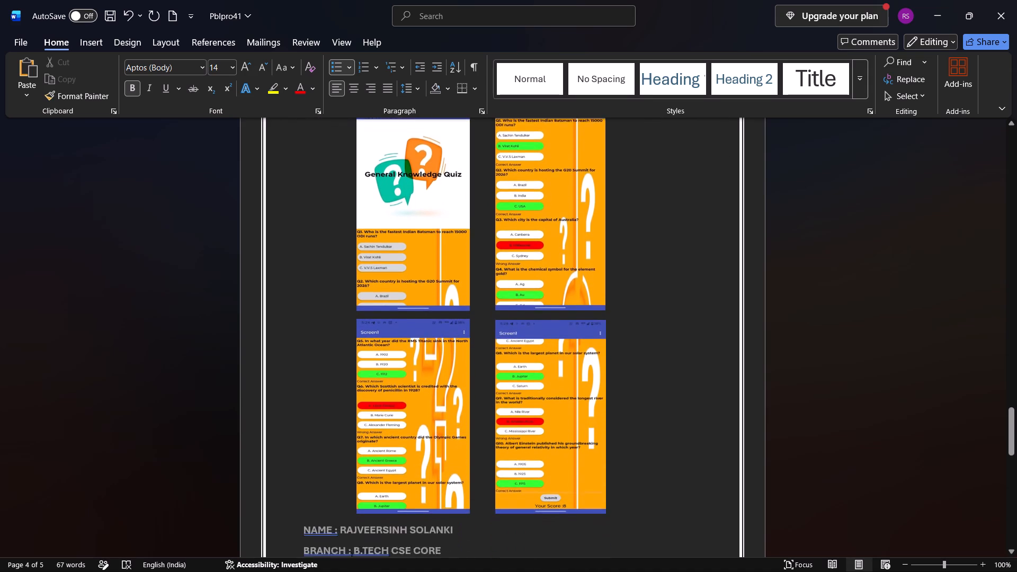
scroll(391, 320, up, 2)
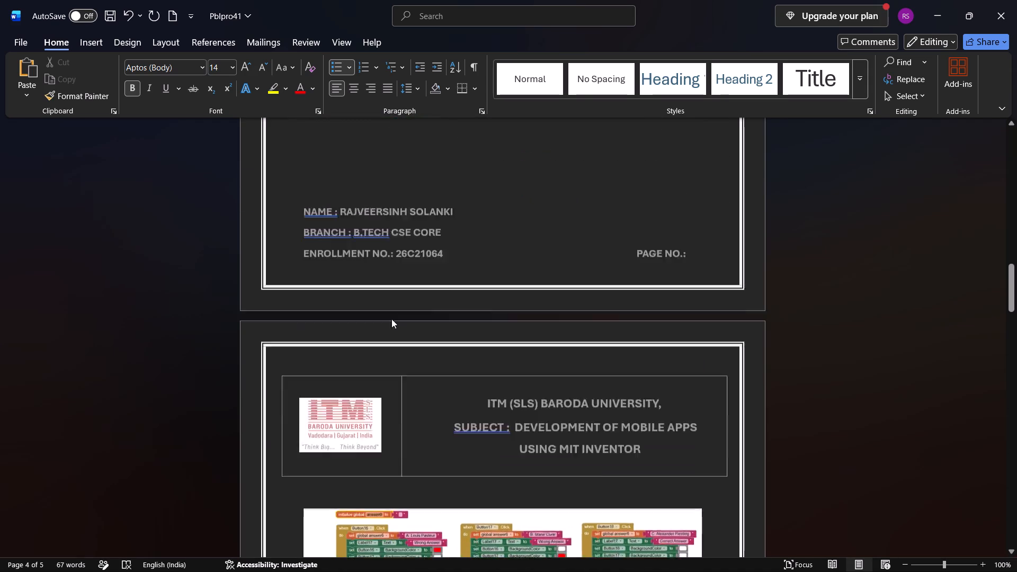
scroll(391, 319, up, 10)
scroll(391, 319, down, 3)
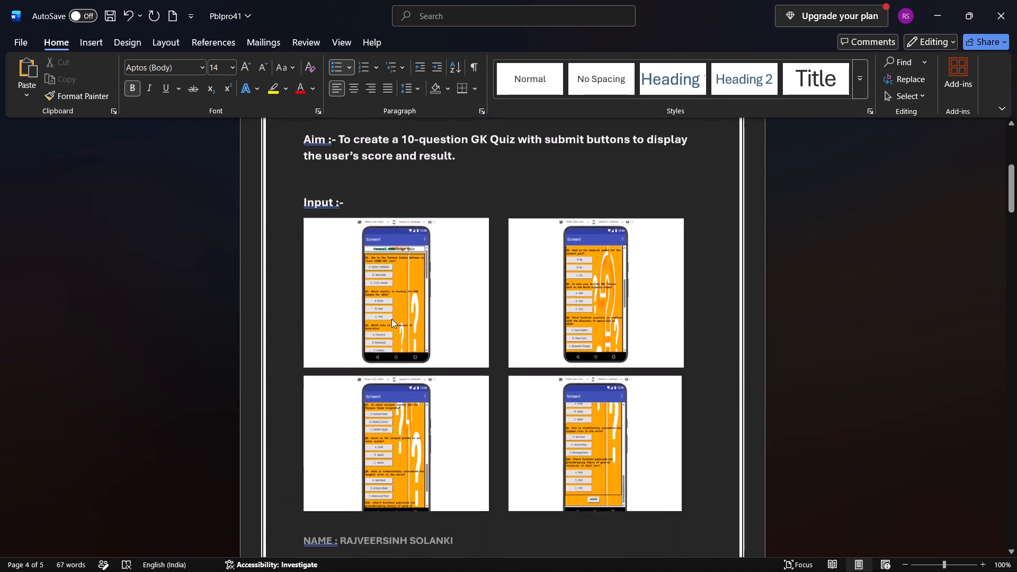
scroll(391, 319, down, 5)
scroll(391, 319, up, 3)
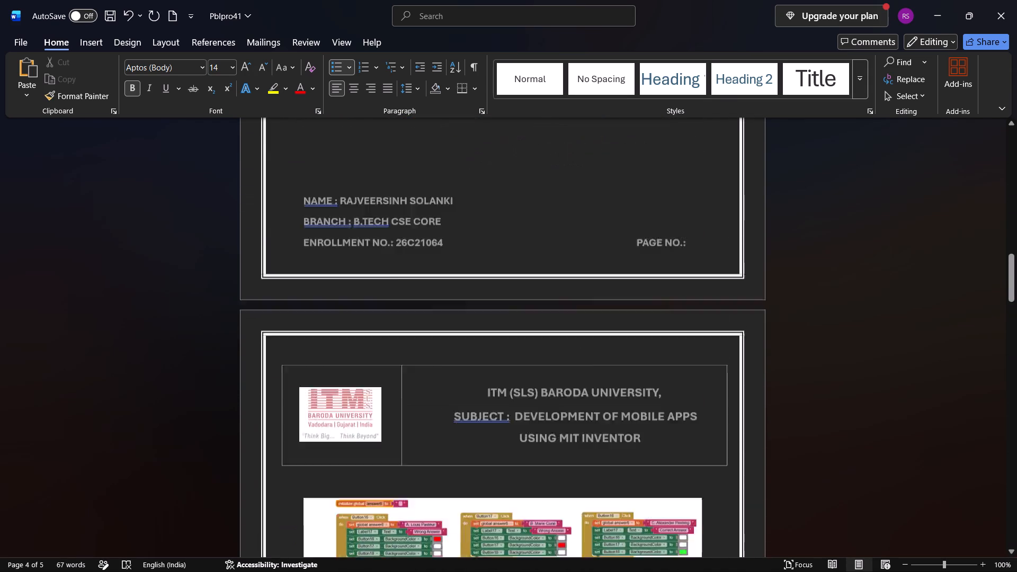
scroll(391, 319, up, 5)
scroll(427, 319, down, 2)
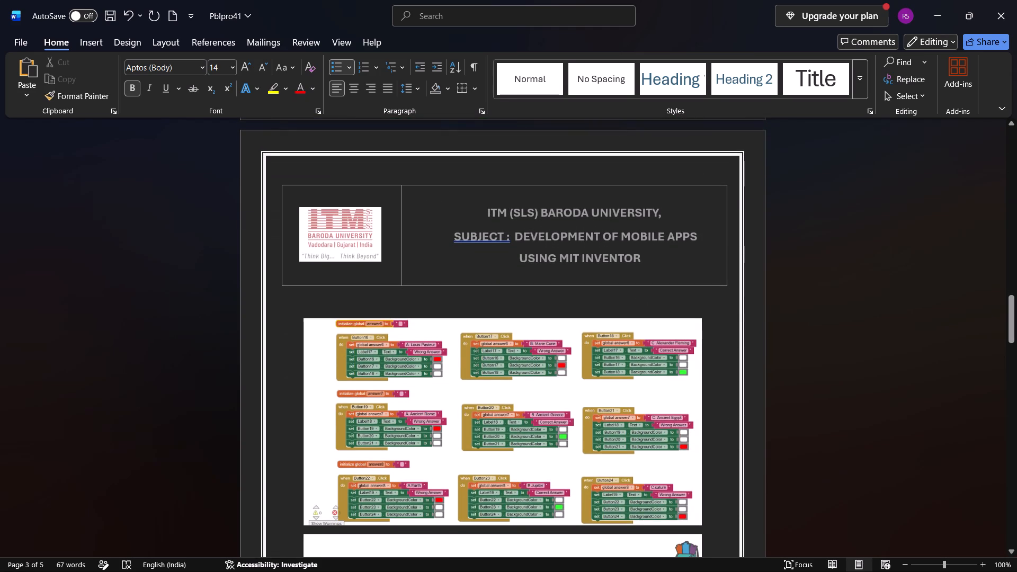
scroll(427, 319, down, 1)
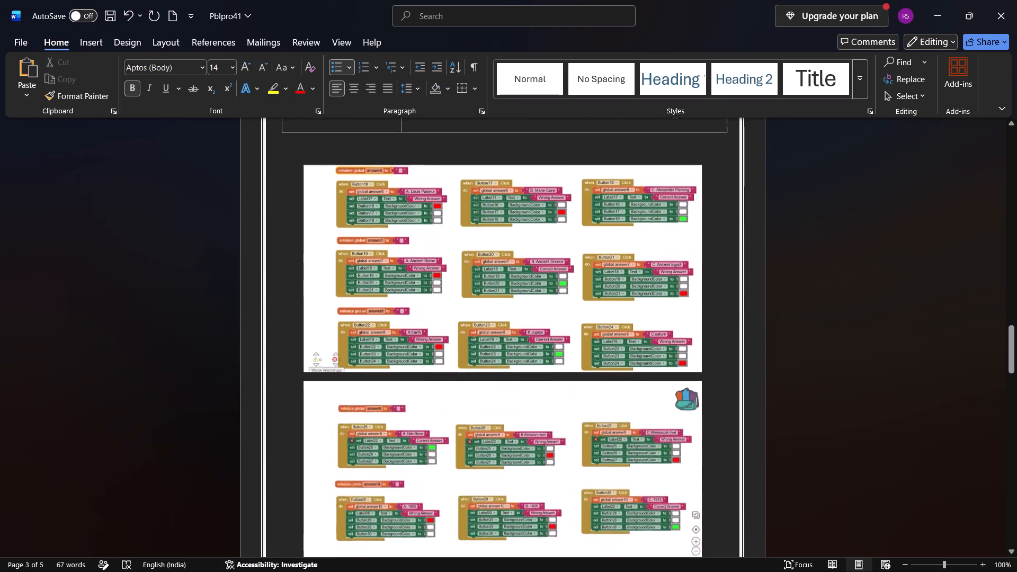
scroll(427, 319, down, 4)
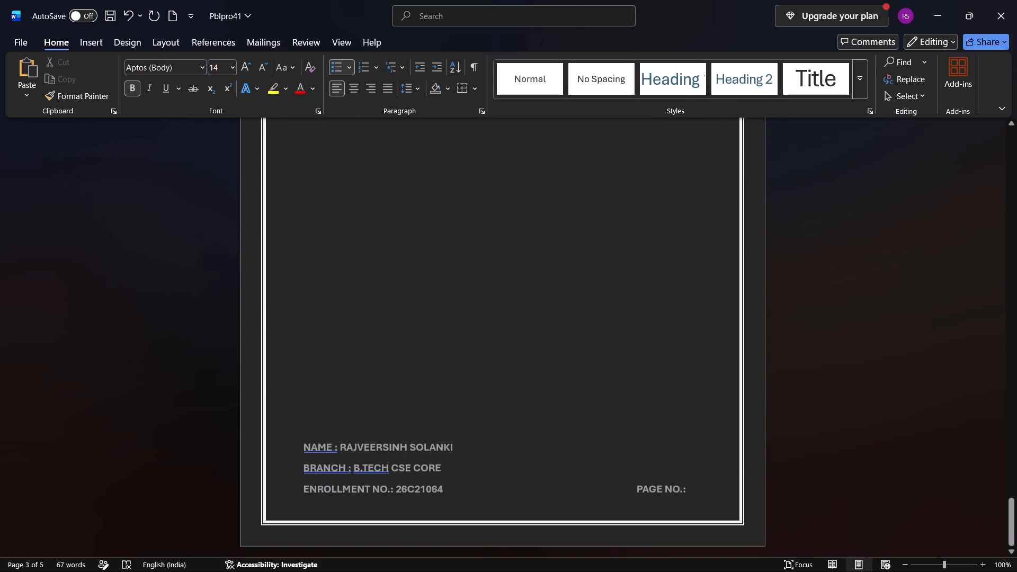
scroll(427, 319, up, 11)
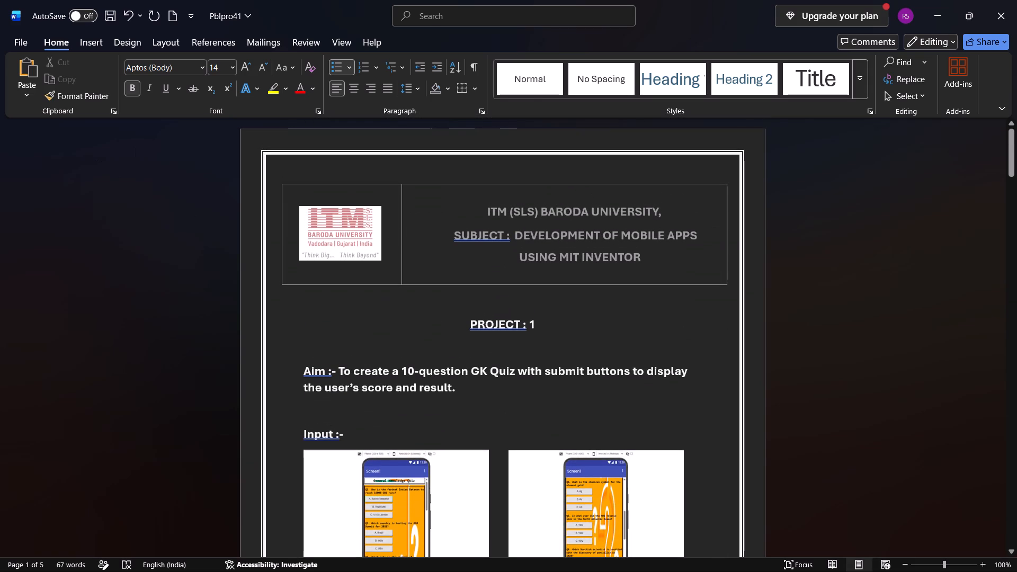
scroll(466, 353, down, 2)
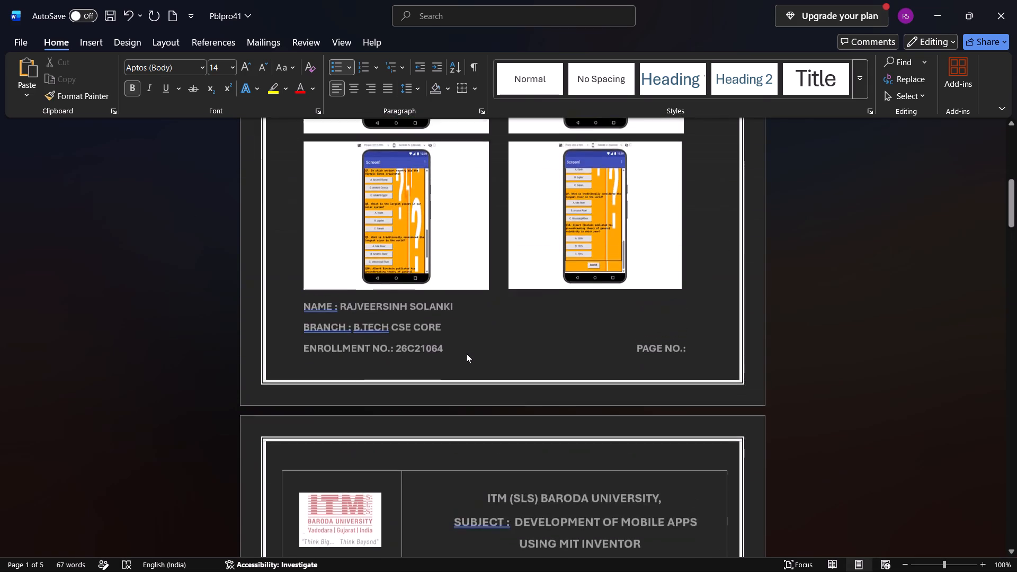
Look through the report once more, from the Input screenshots through the code blocks and Output to the Conclusion page.
scroll(466, 353, down, 2)
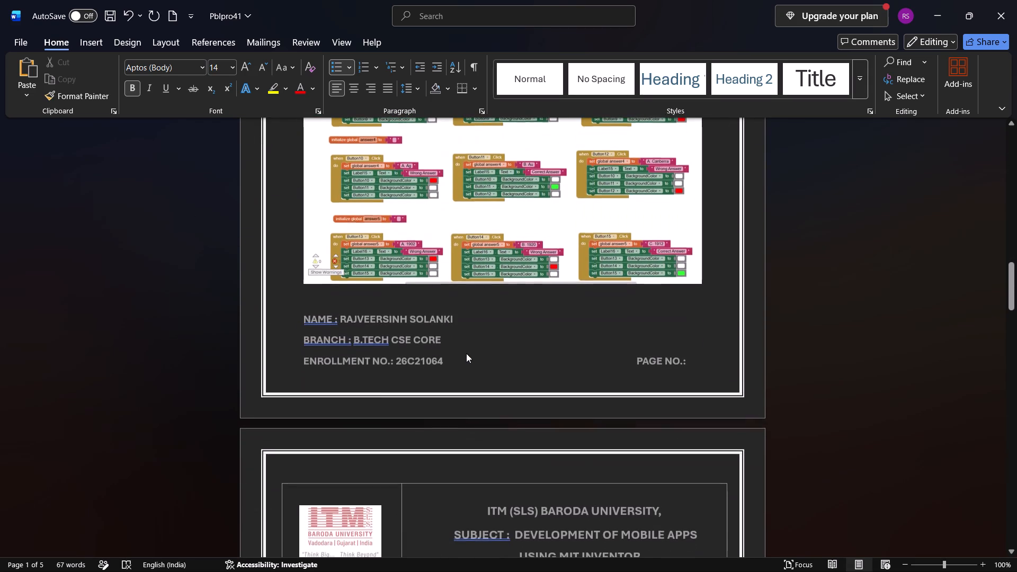
scroll(457, 345, down, 2)
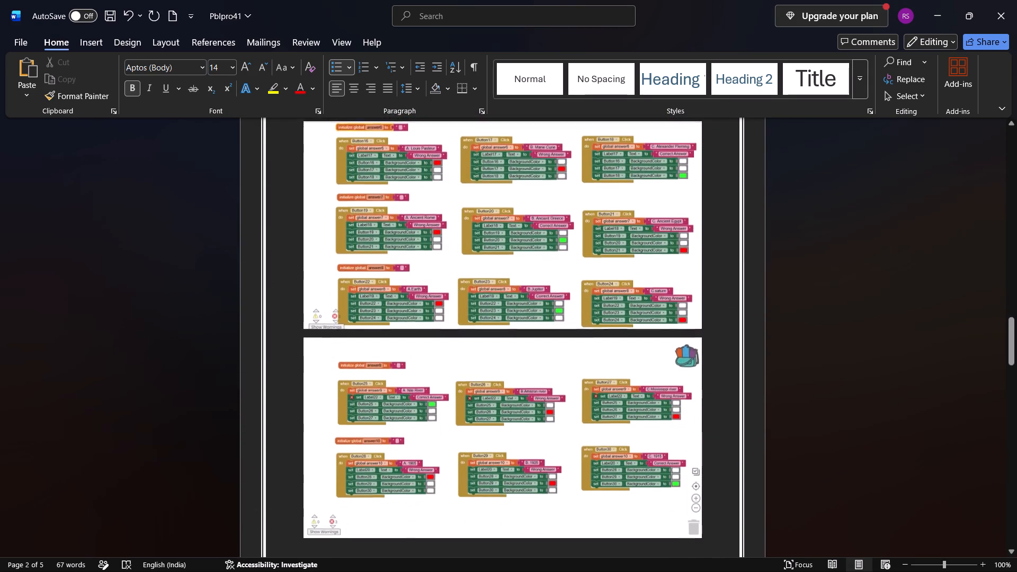
scroll(457, 345, down, 1)
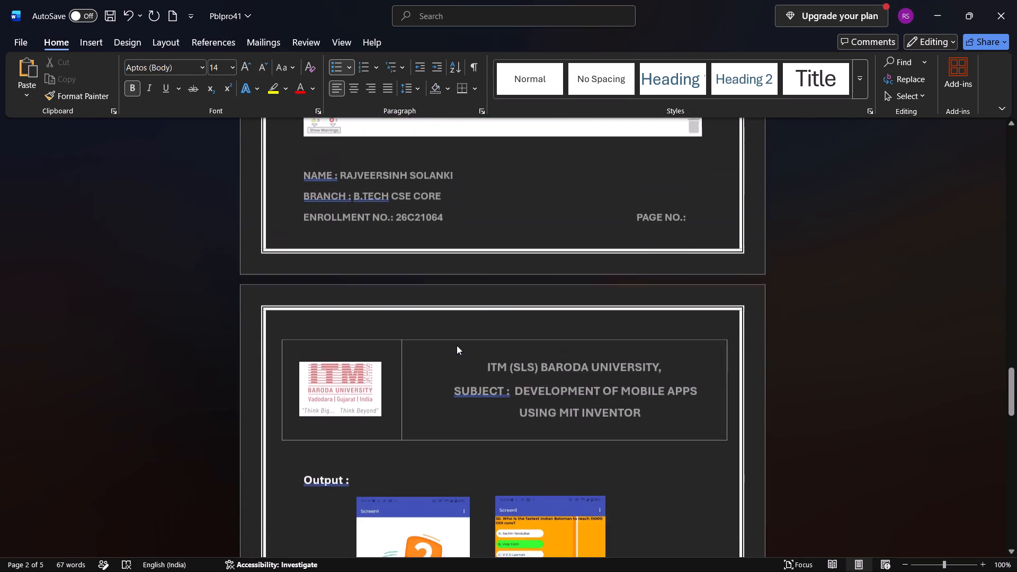
scroll(457, 345, down, 3)
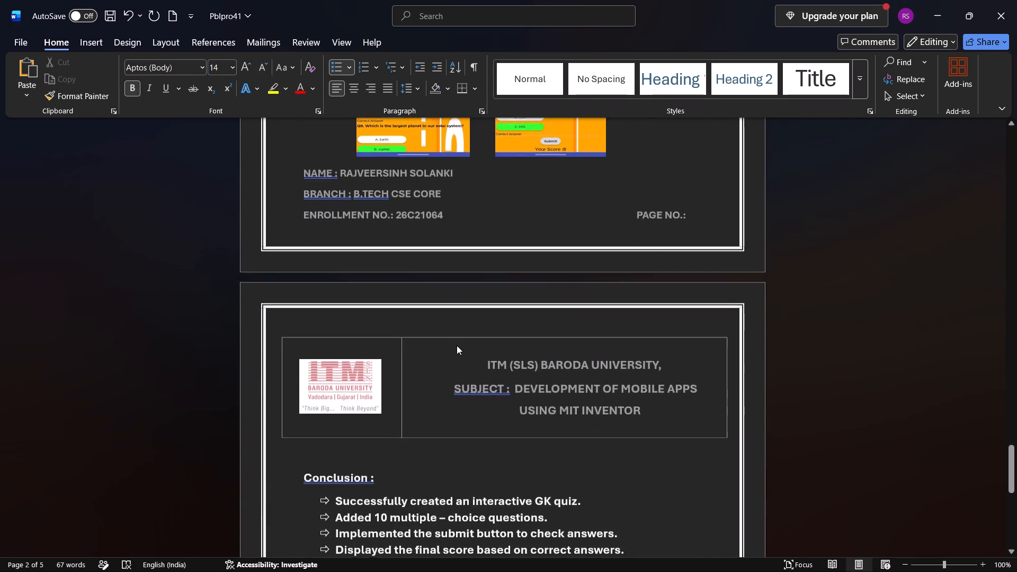
scroll(457, 345, down, 3)
scroll(457, 345, up, 1)
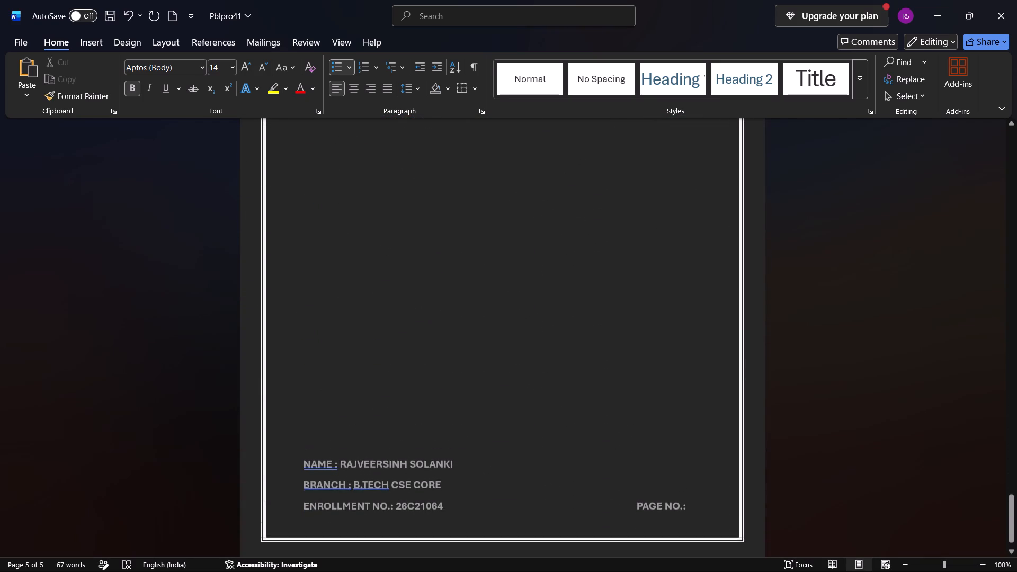
scroll(457, 345, up, 3)
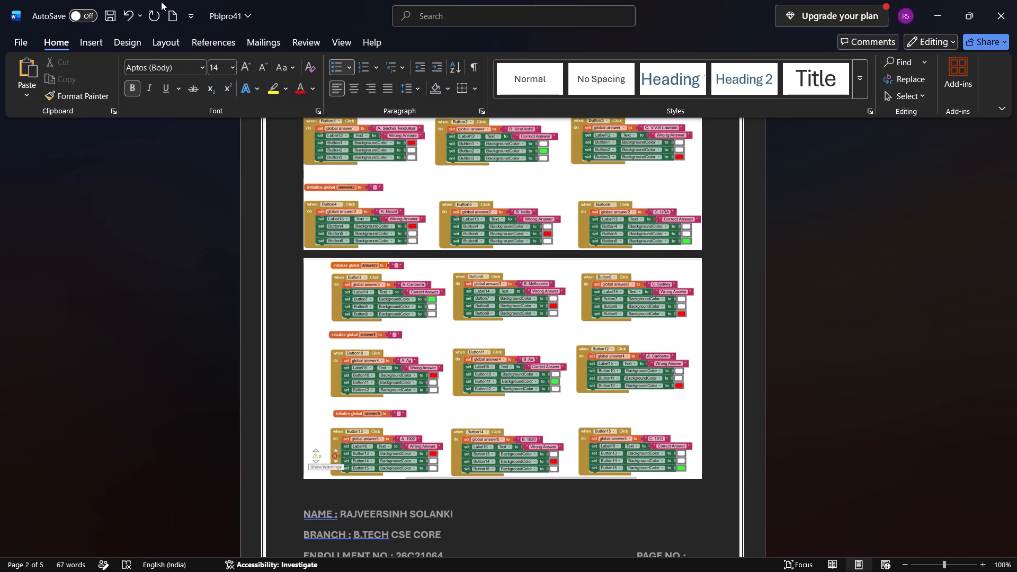
Save the finished Pblpro41 report.
click(115, 13)
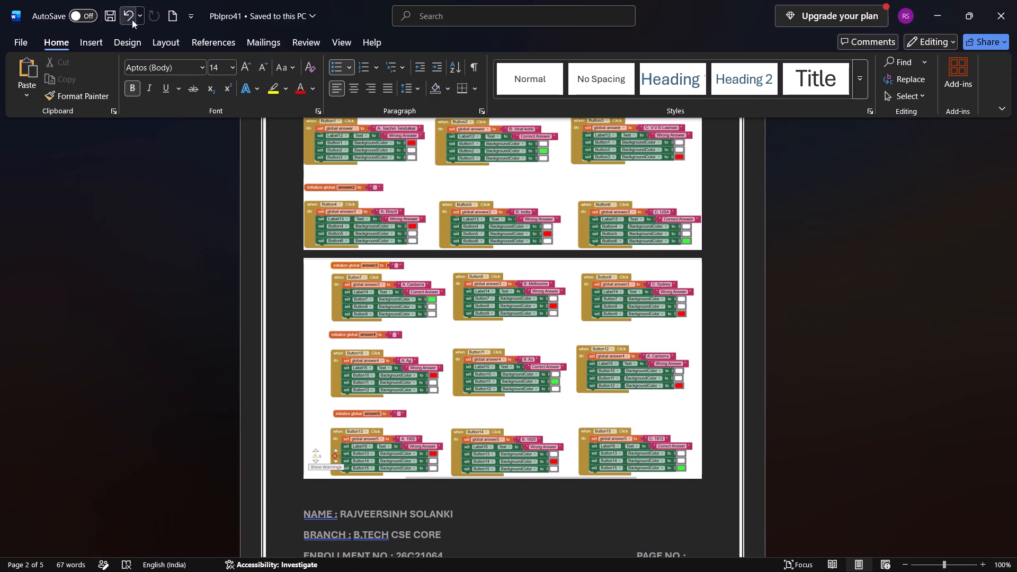
click(108, 15)
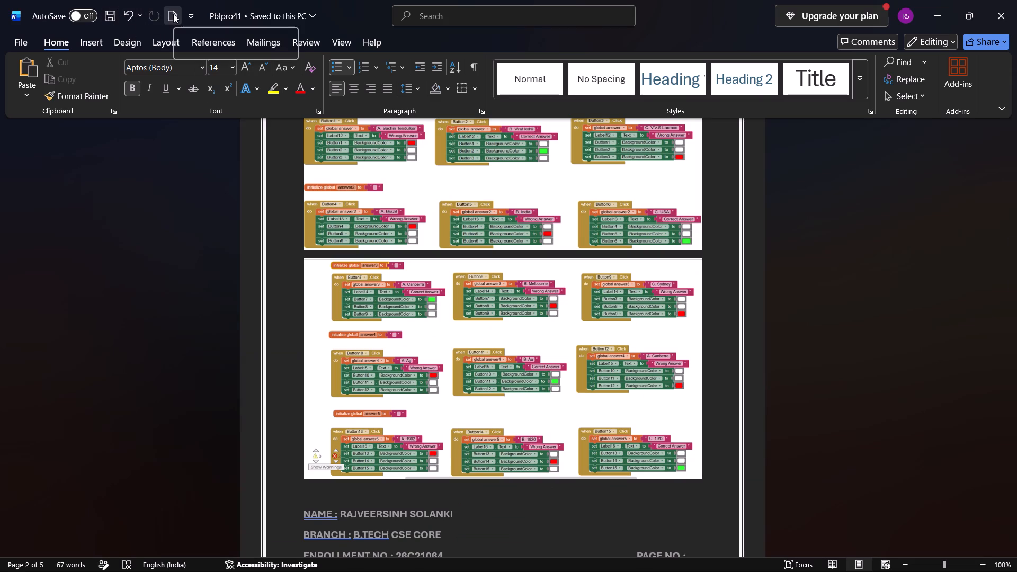
click(113, 12)
scroll(302, 199, down, 7)
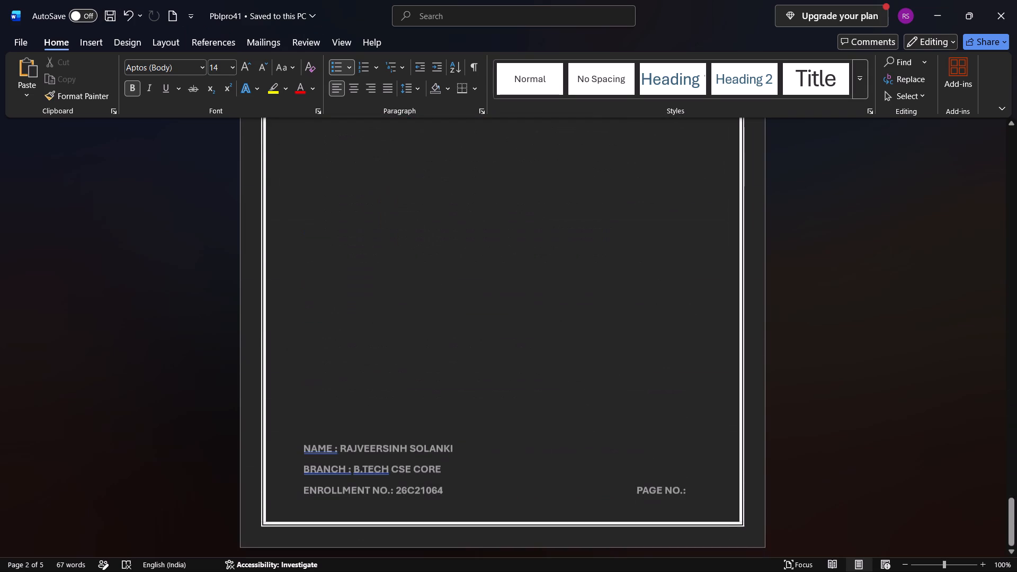
scroll(302, 199, up, 7)
scroll(302, 199, down, 3)
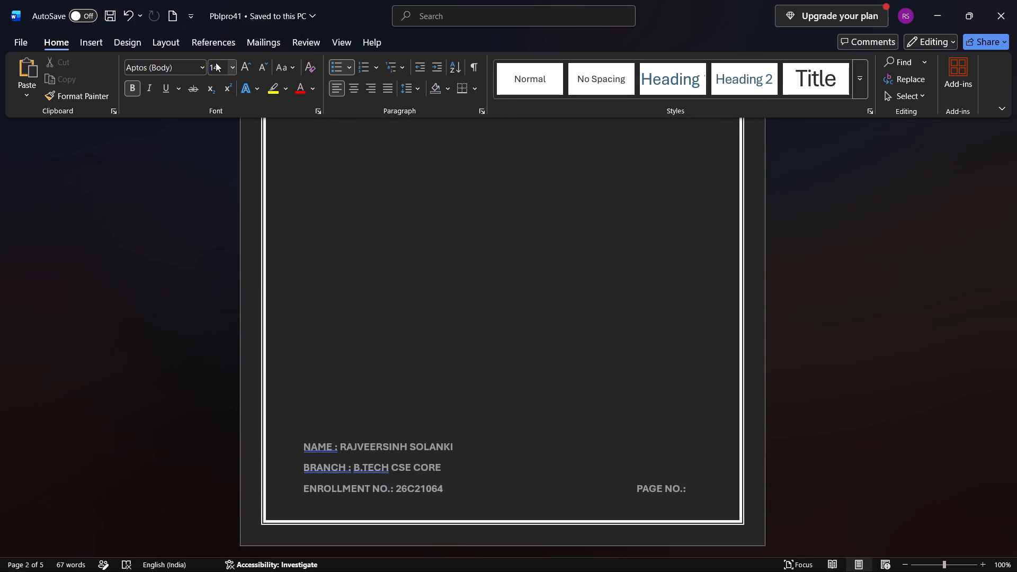
double_click(116, 21)
Open a copy of Pblpro41 from the recent files as a new document.
click(262, 24)
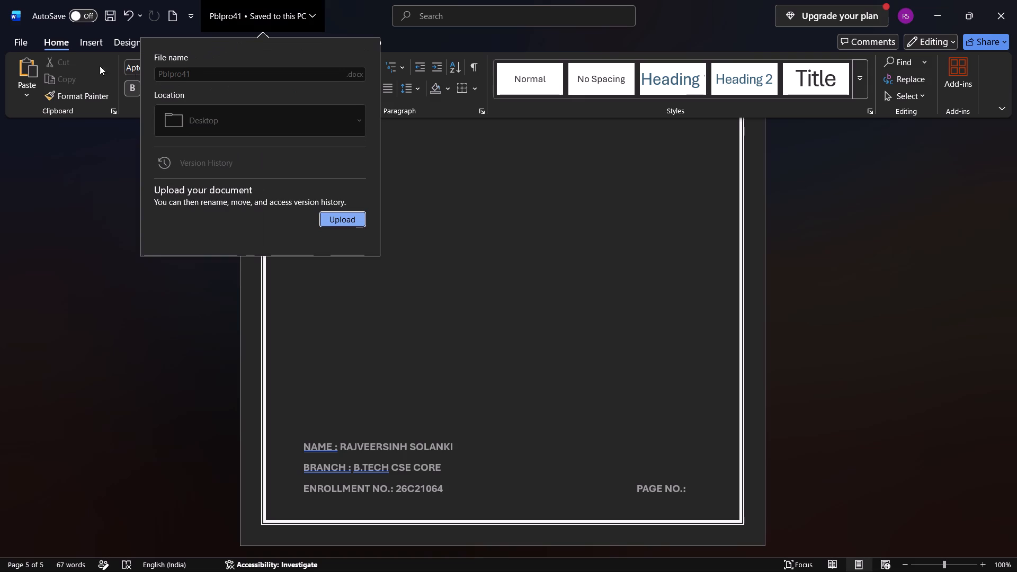
click(25, 44)
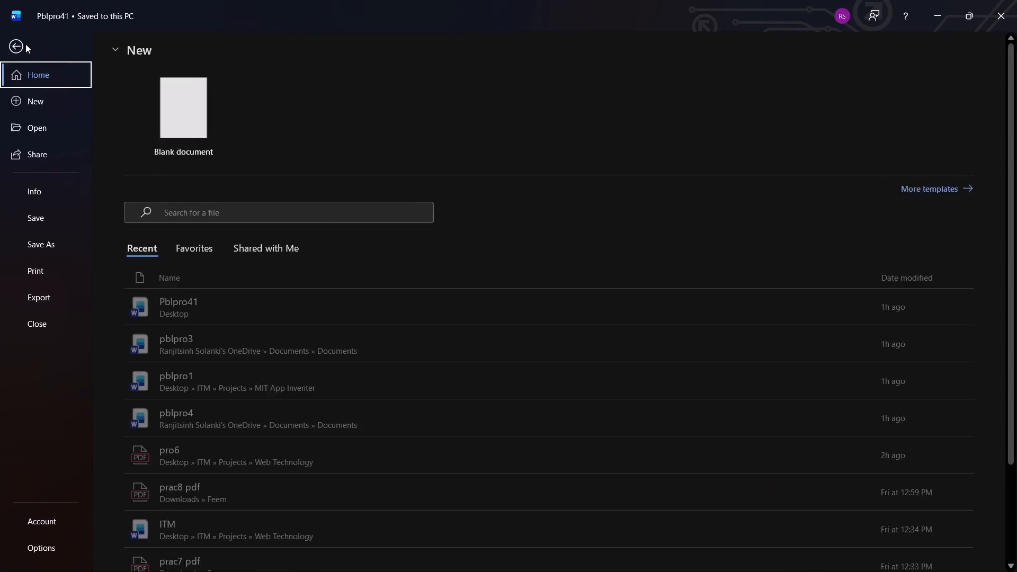
right_click(255, 333)
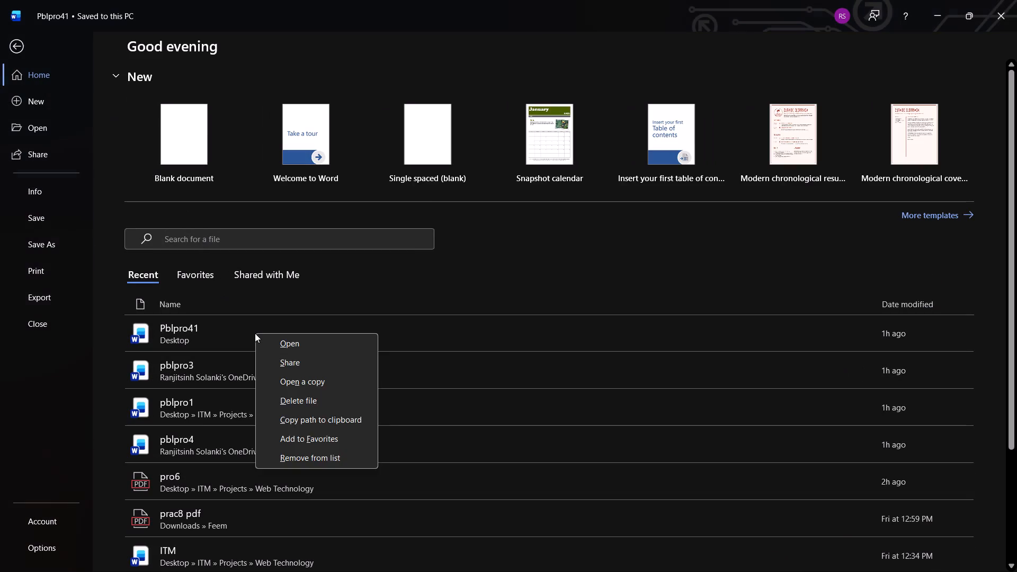
click(291, 388)
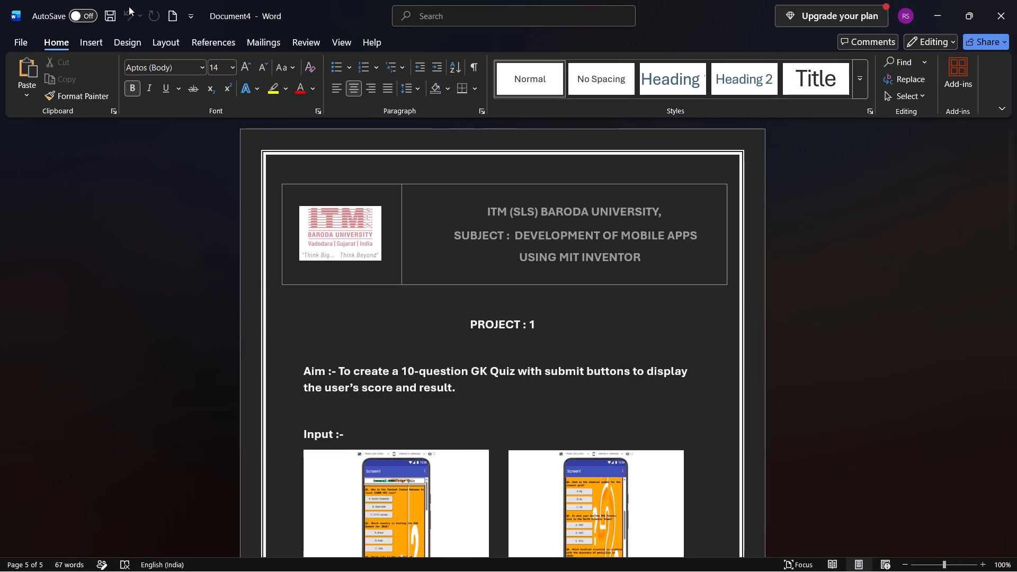
Save the copied report to the Desktop in PDF format under the file name pblpro412.
click(106, 11)
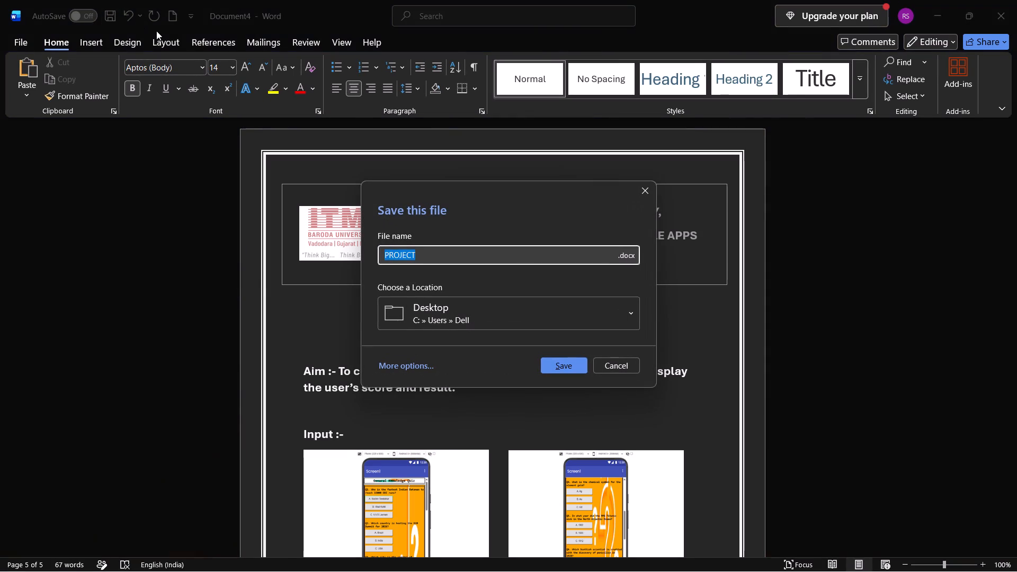
click(431, 245)
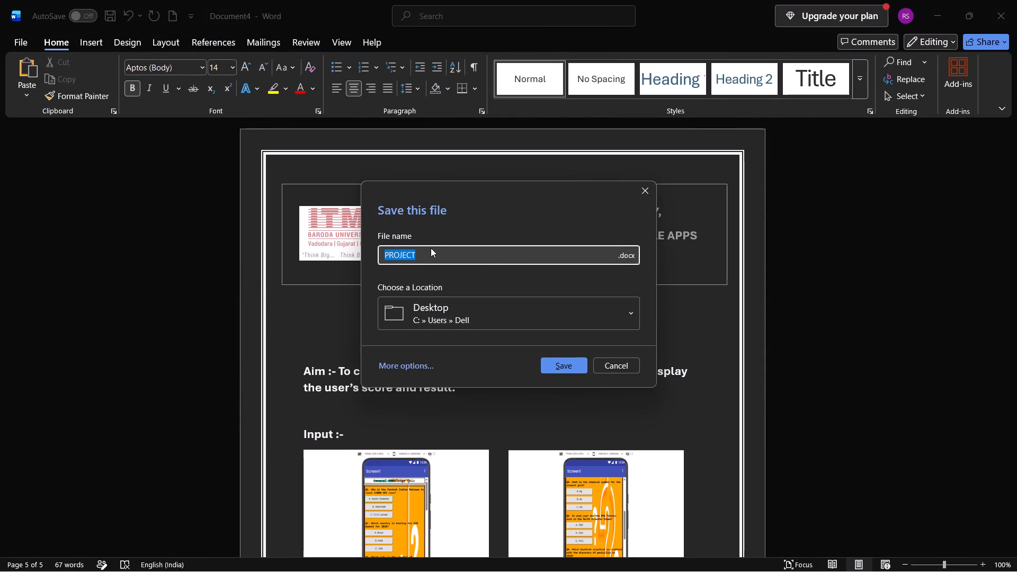
click(431, 248)
click(434, 256)
key(BackSpace)
key(BackSpace)
key(BackSpace)
key(BackSpace)
key(BackSpace)
key(BackSpace)
key(BackSpace)
key(BackSpace)
key(BackSpace)
key(BackSpace)
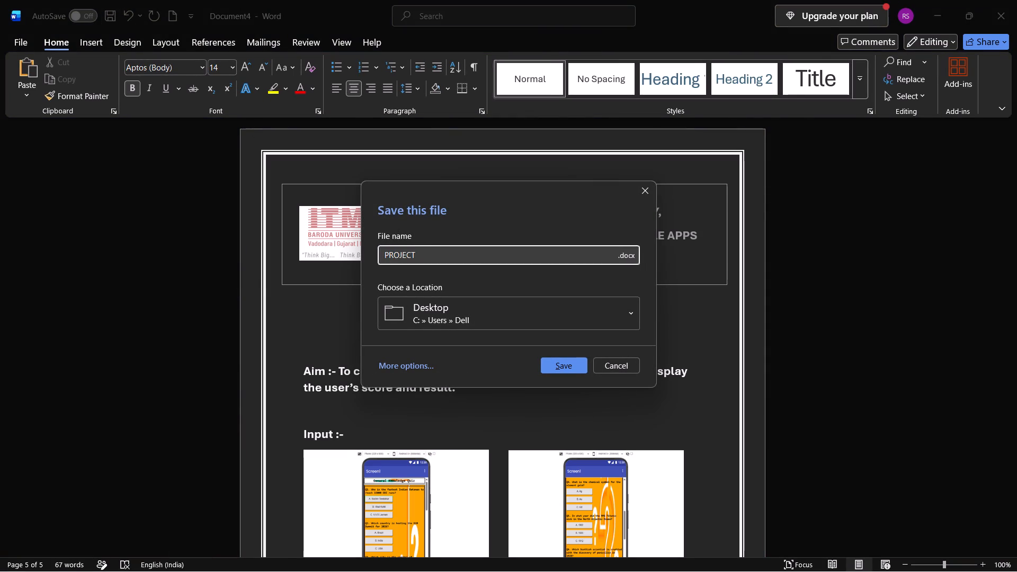
key(p)
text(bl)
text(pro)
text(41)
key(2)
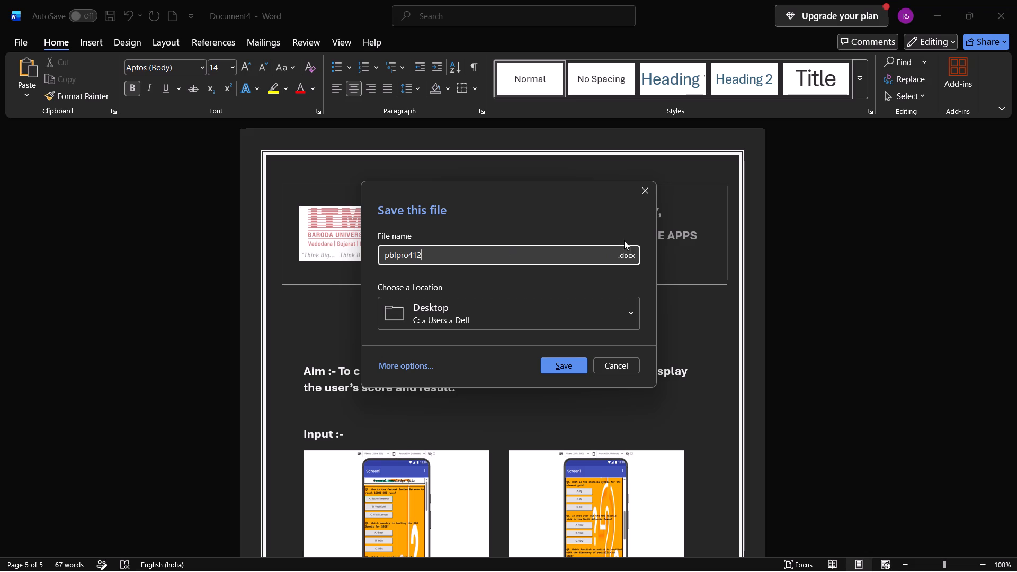
click(630, 252)
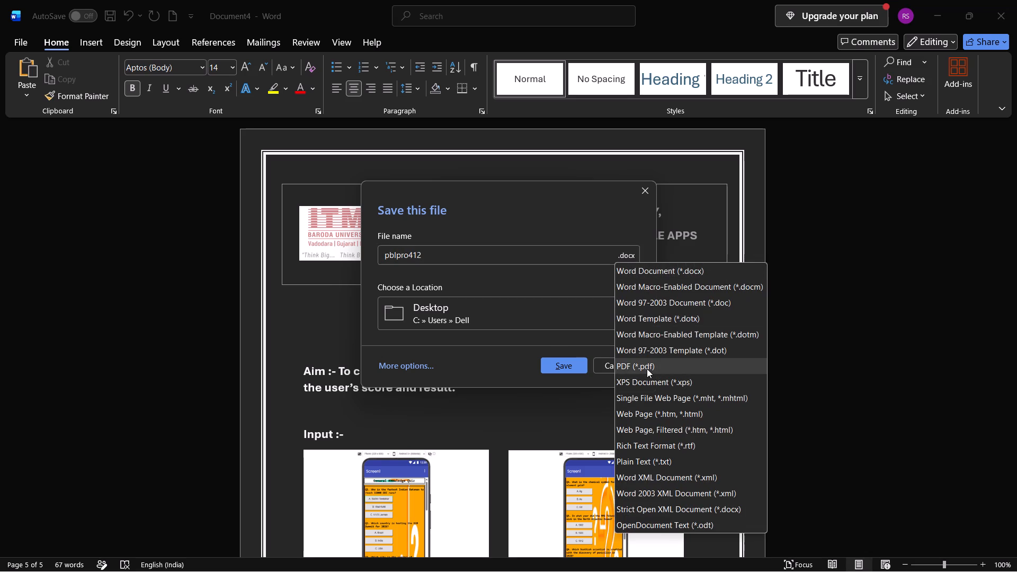
click(647, 369)
click(585, 330)
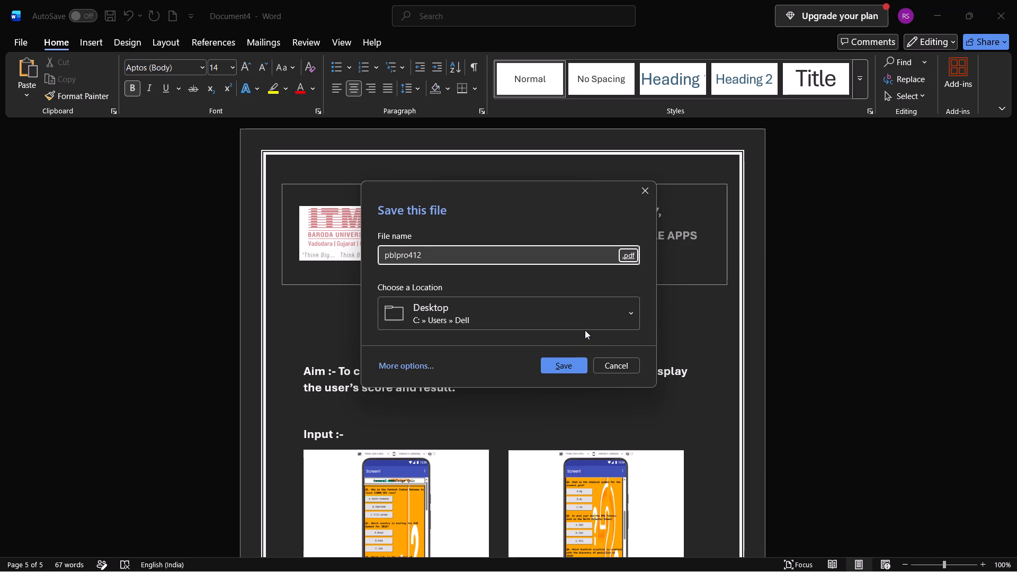
click(560, 363)
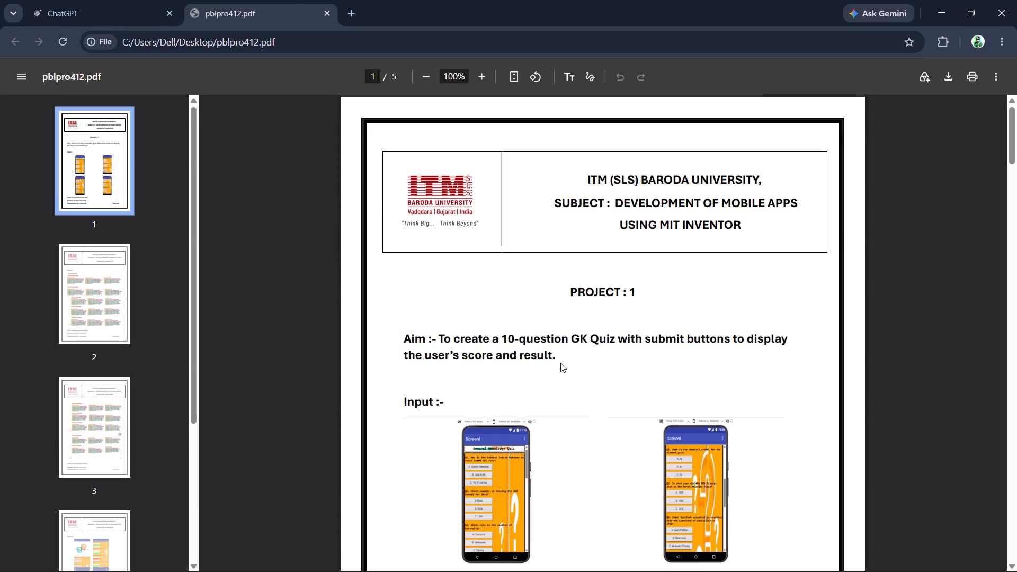
Review the exported pblpro412 PDF, checking the Aim, Input, Blocks, Output and Conclusion pages.
scroll(560, 363, down, 2)
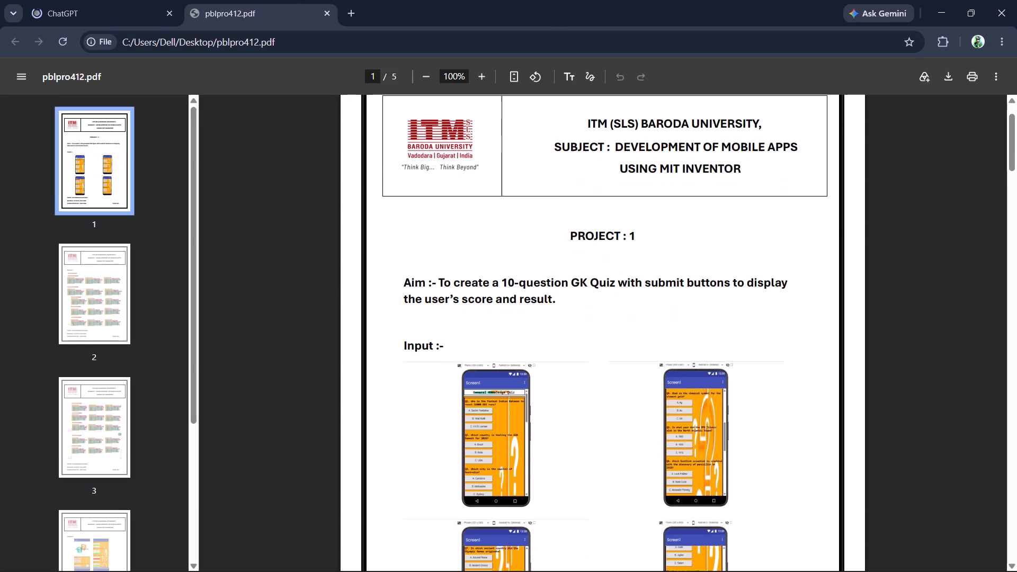
scroll(560, 362, down, 3)
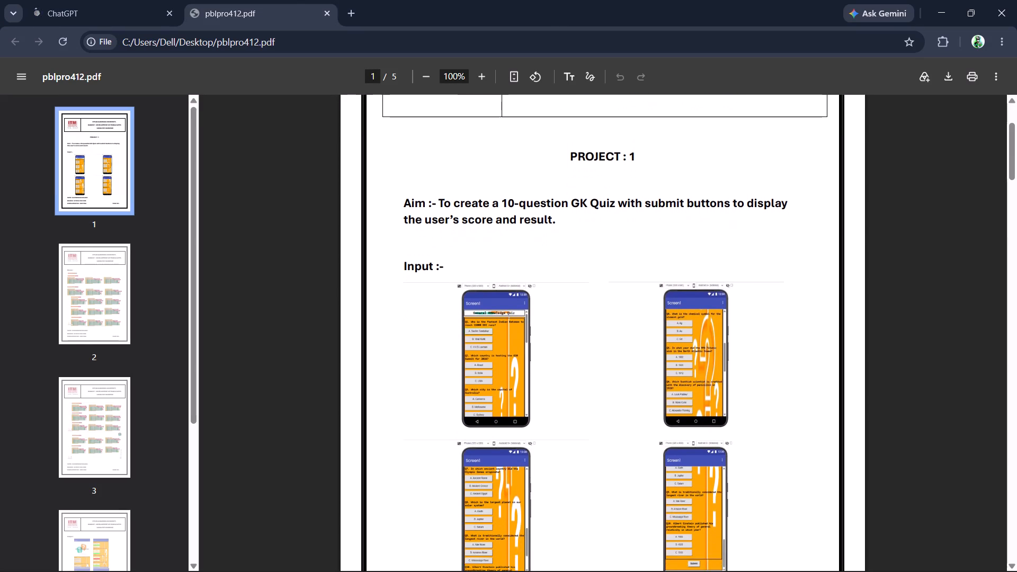
scroll(560, 362, down, 3)
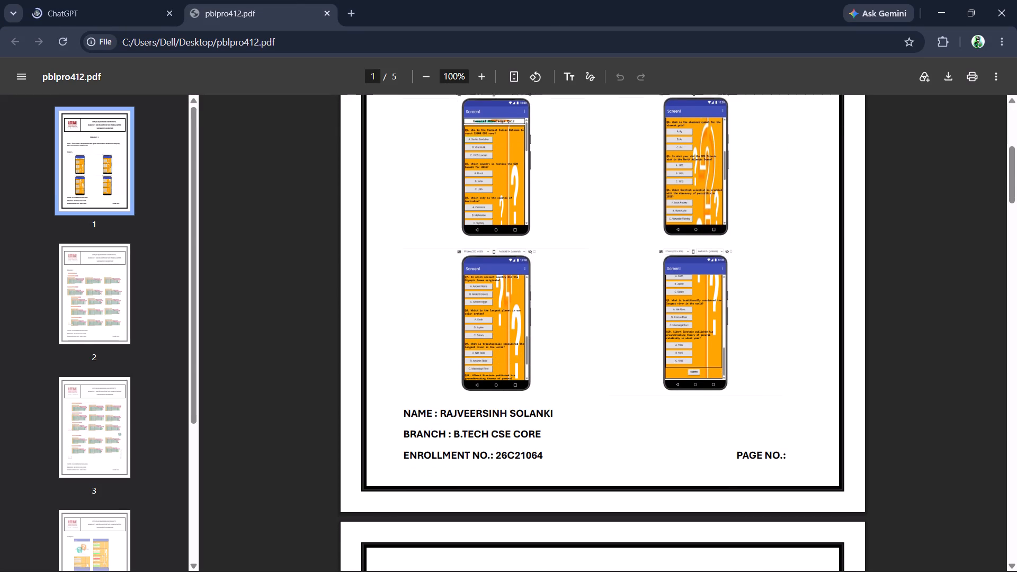
scroll(560, 362, down, 3)
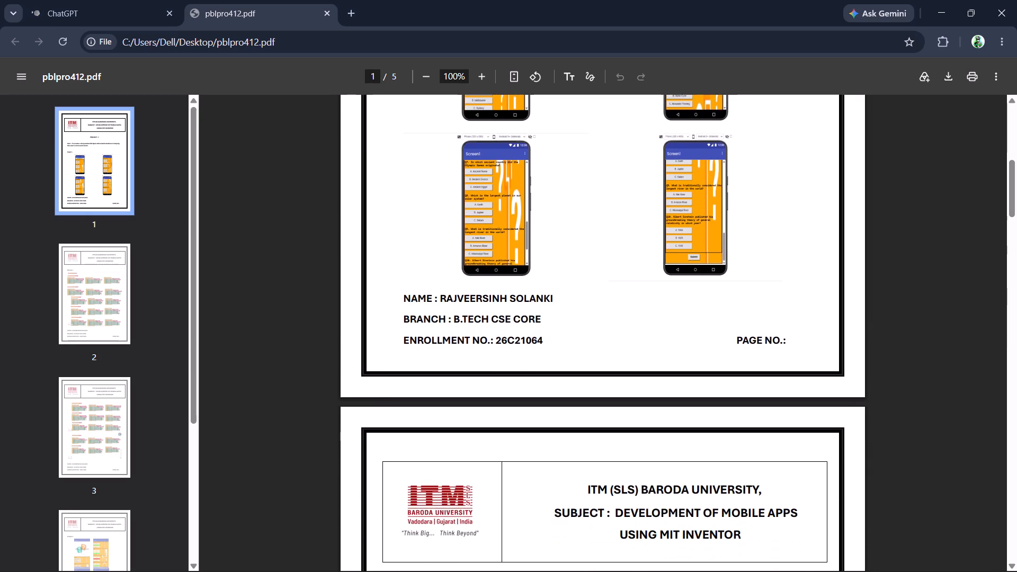
scroll(560, 362, down, 7)
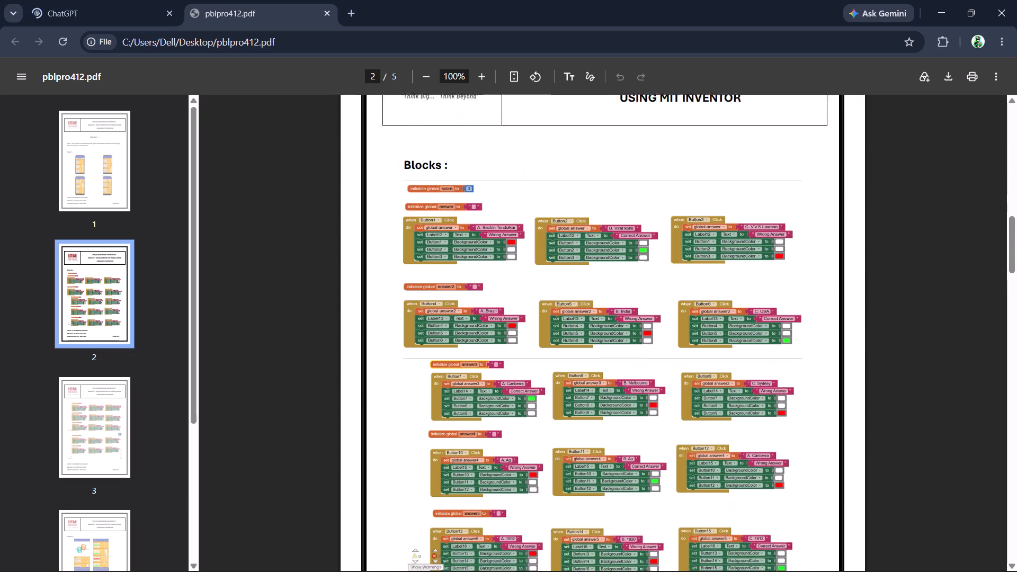
scroll(560, 362, down, 3)
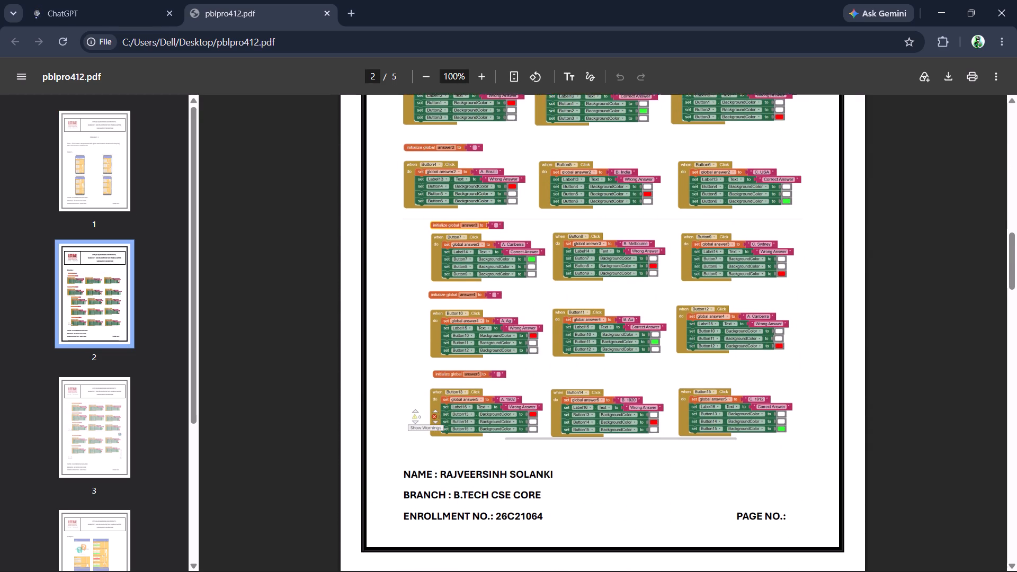
scroll(560, 362, down, 2)
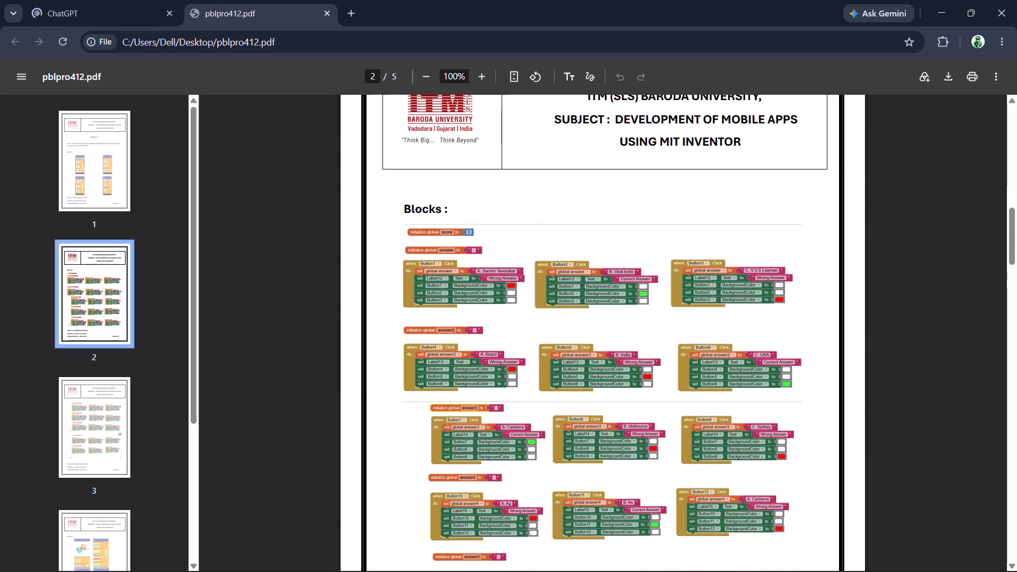
scroll(560, 362, down, 3)
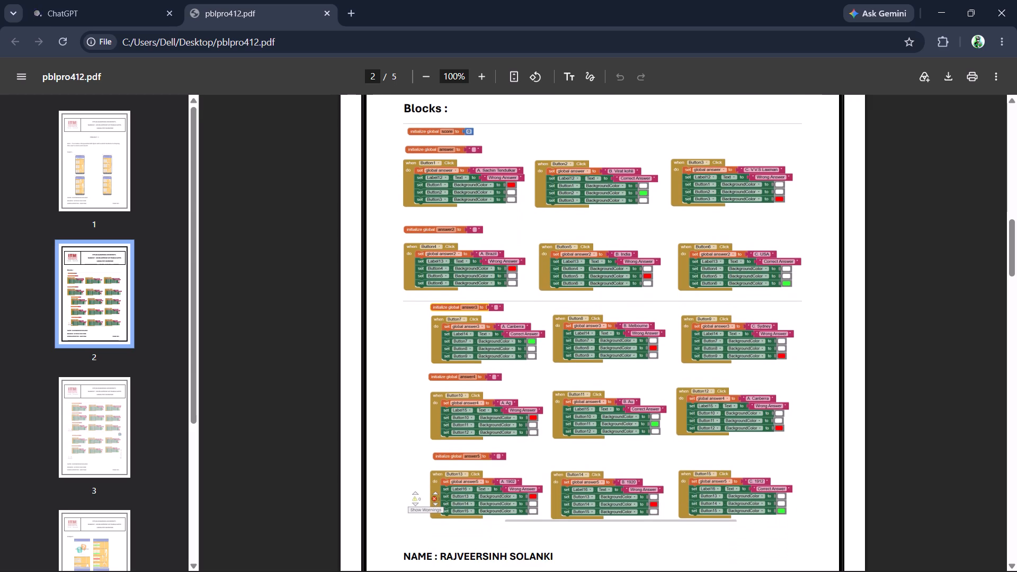
scroll(560, 362, down, 7)
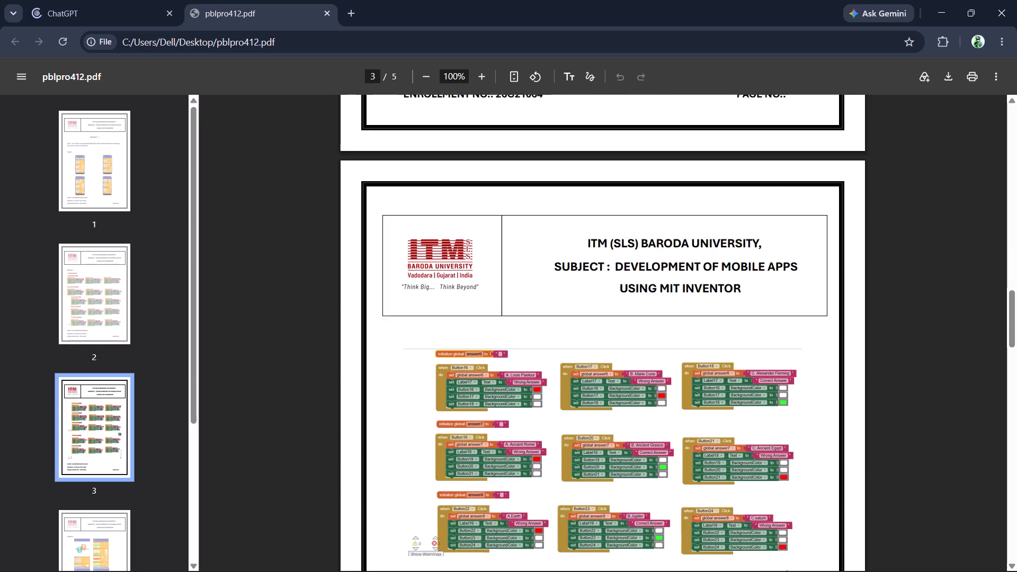
scroll(560, 362, down, 3)
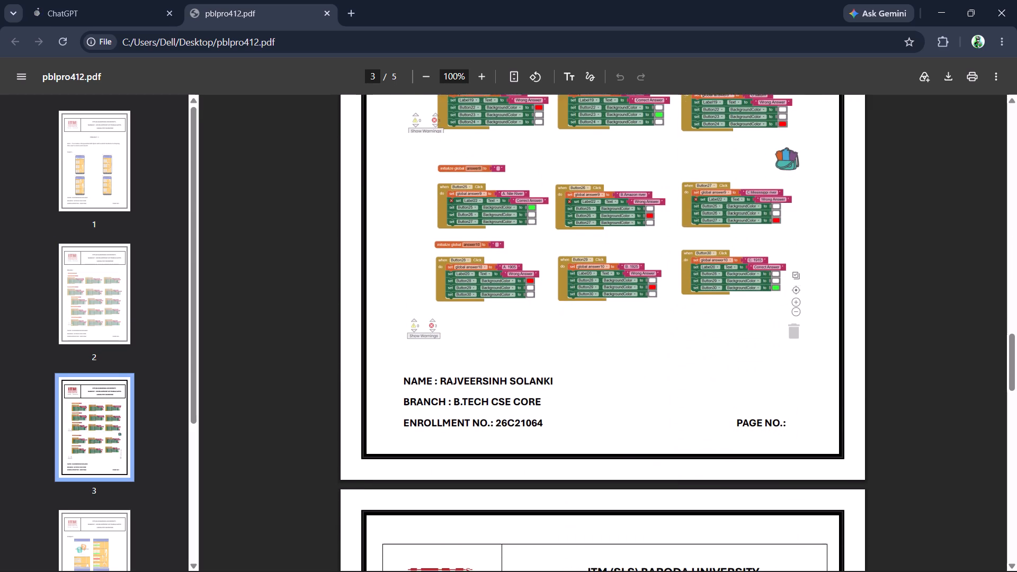
scroll(560, 362, down, 5)
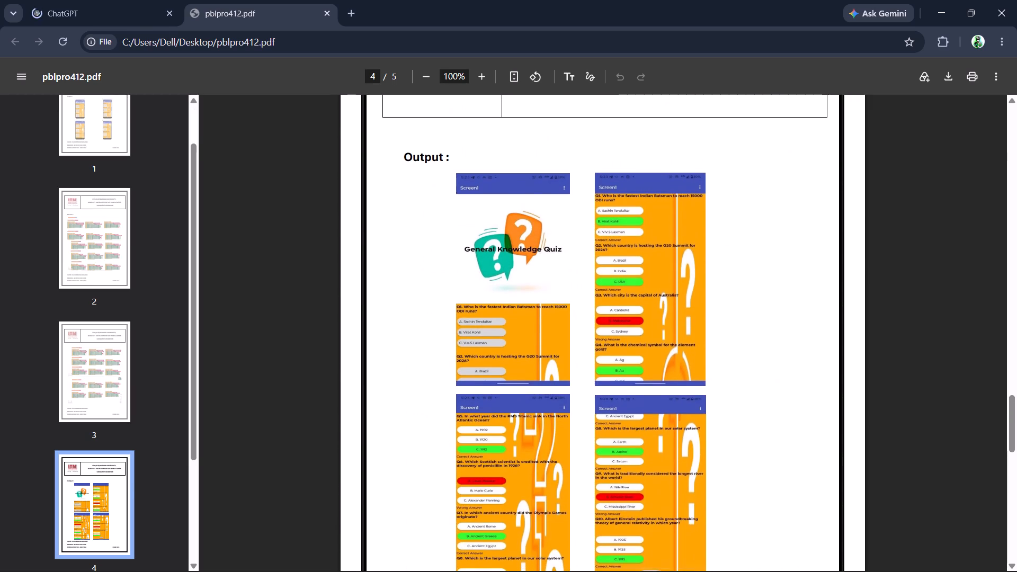
scroll(560, 362, down, 12)
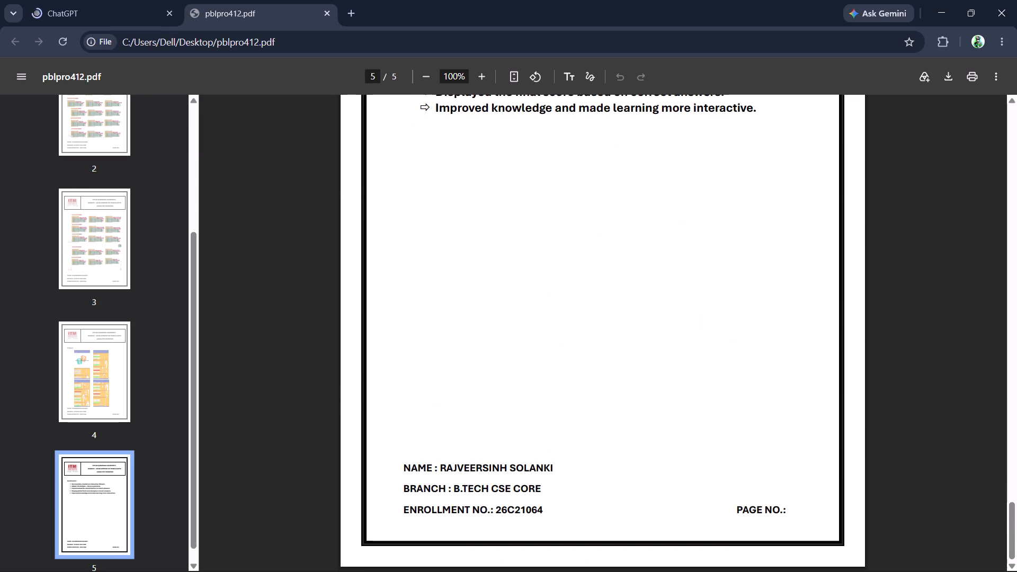
scroll(560, 362, up, 14)
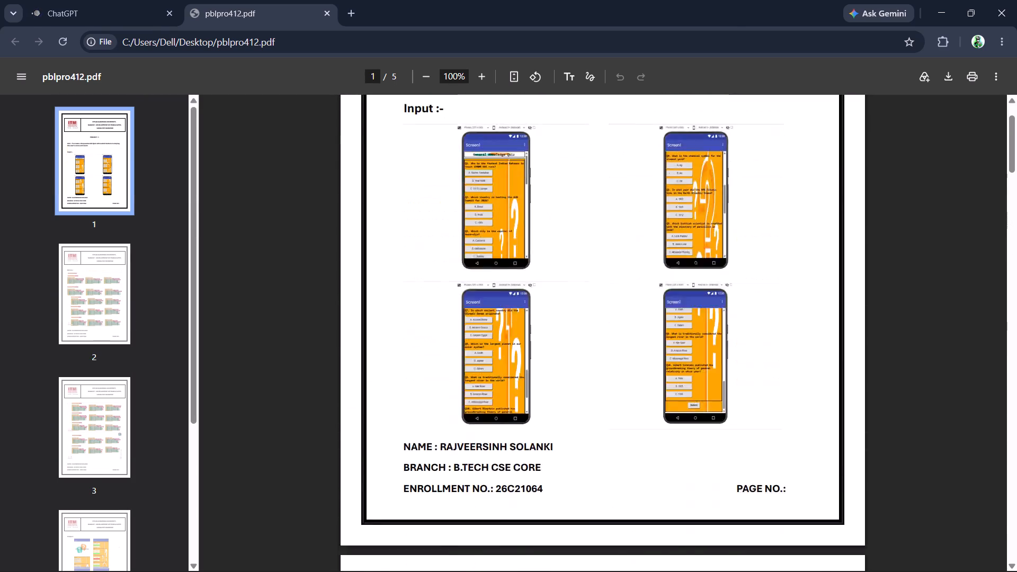